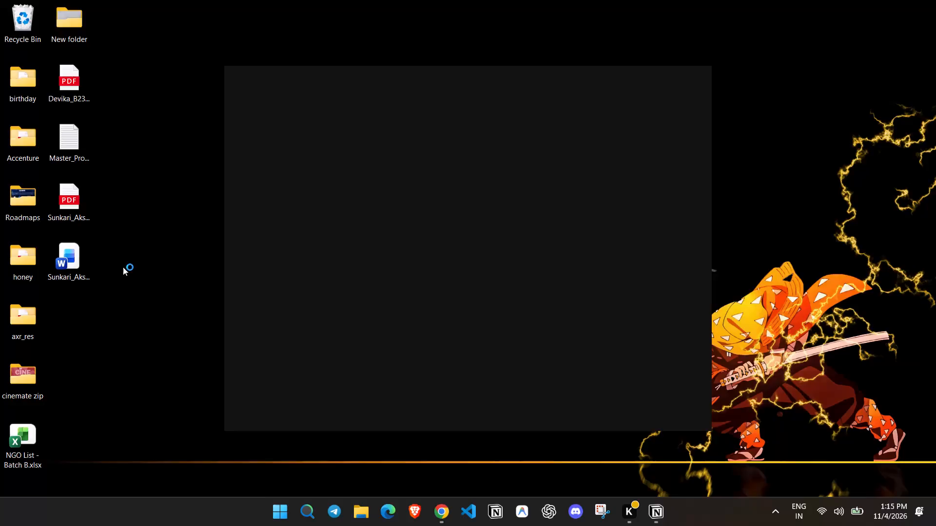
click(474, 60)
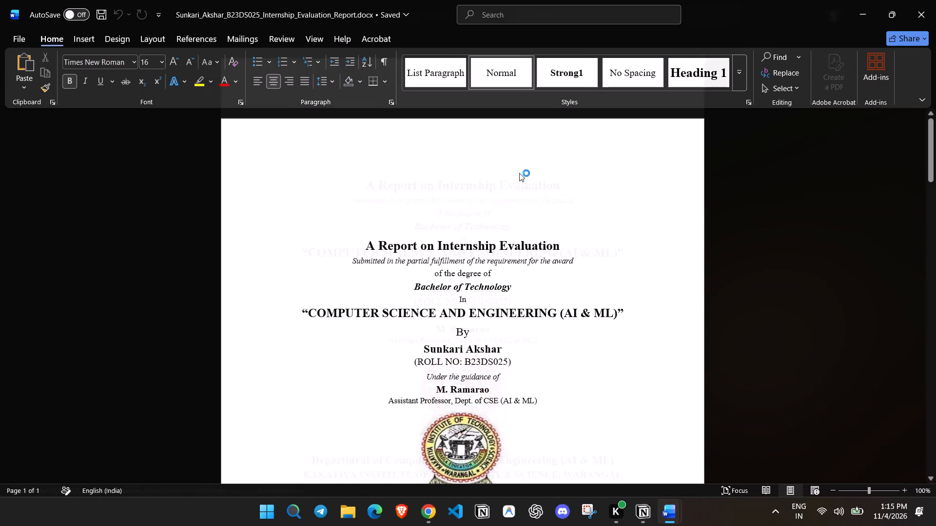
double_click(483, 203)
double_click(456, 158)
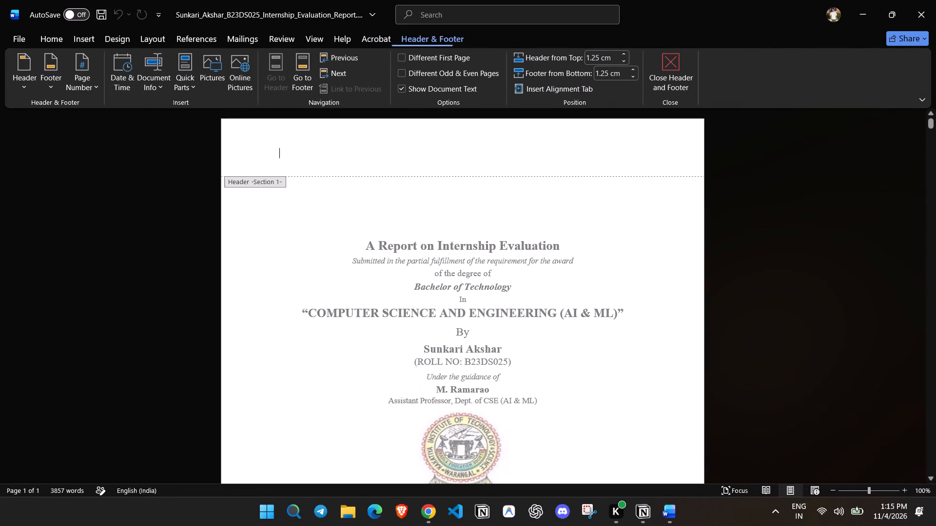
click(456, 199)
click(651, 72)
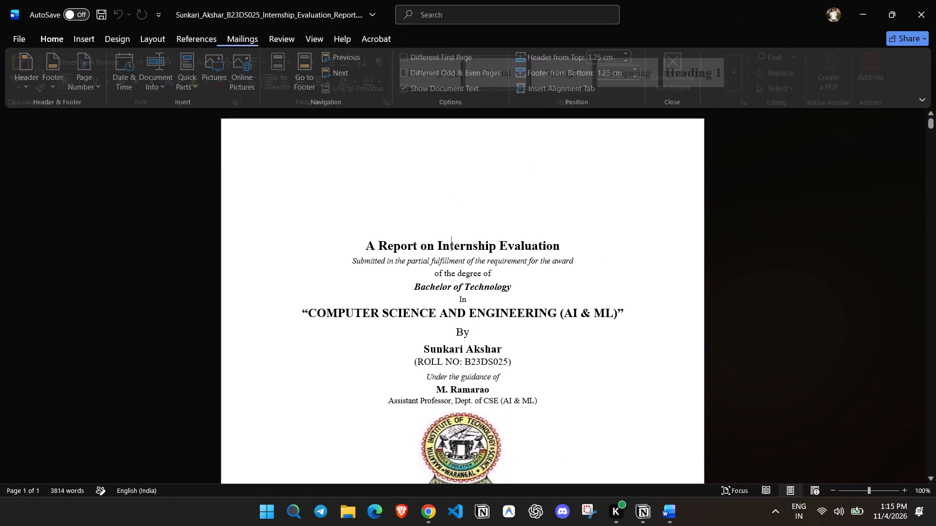
Open the internship report Word document marked (1) from the axr_res folder on the desktop.
click(935, 525)
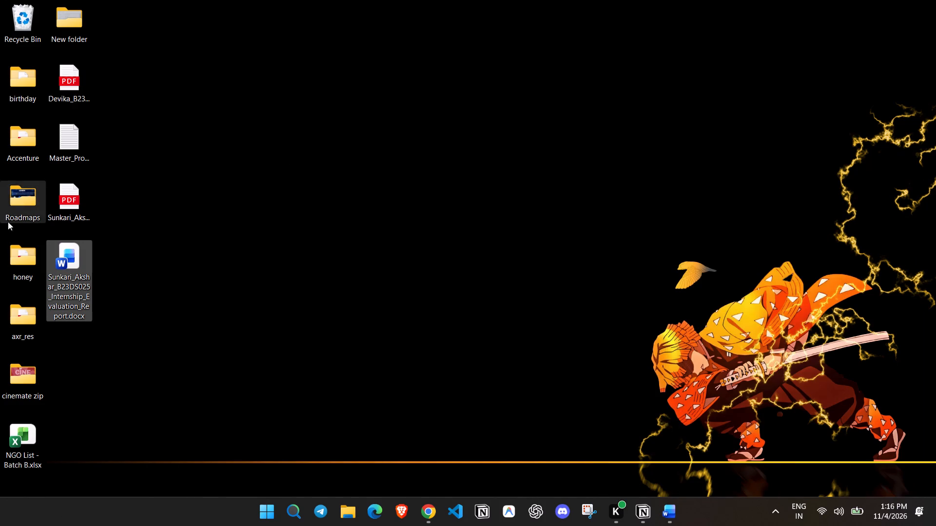
double_click(9, 324)
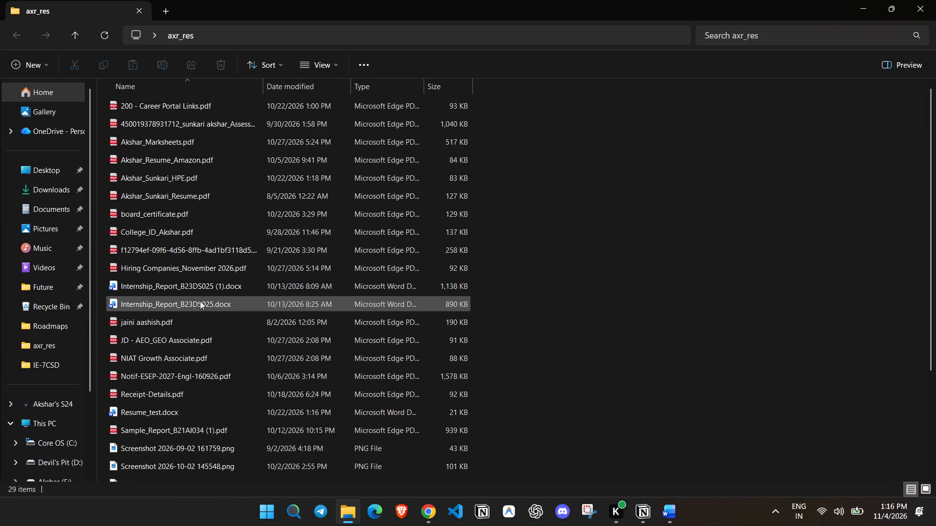
click(190, 309)
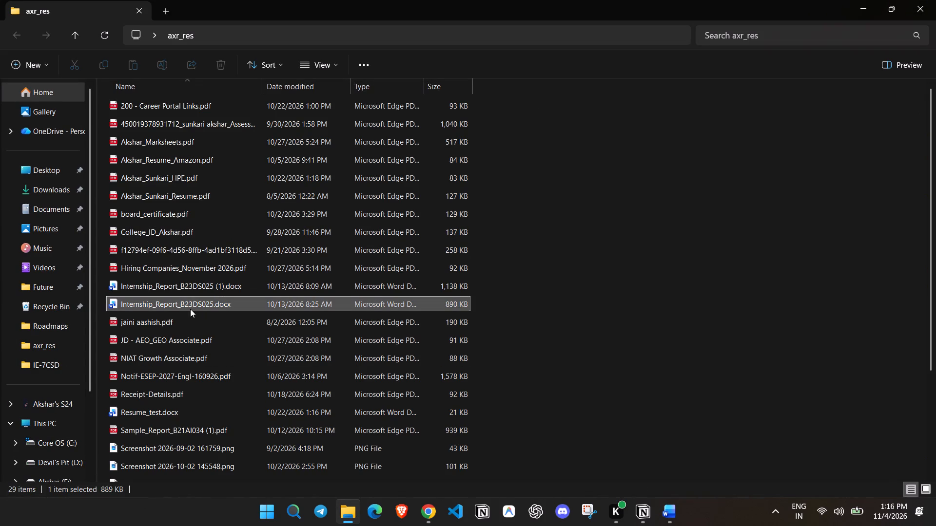
text(iii)
double_click(214, 282)
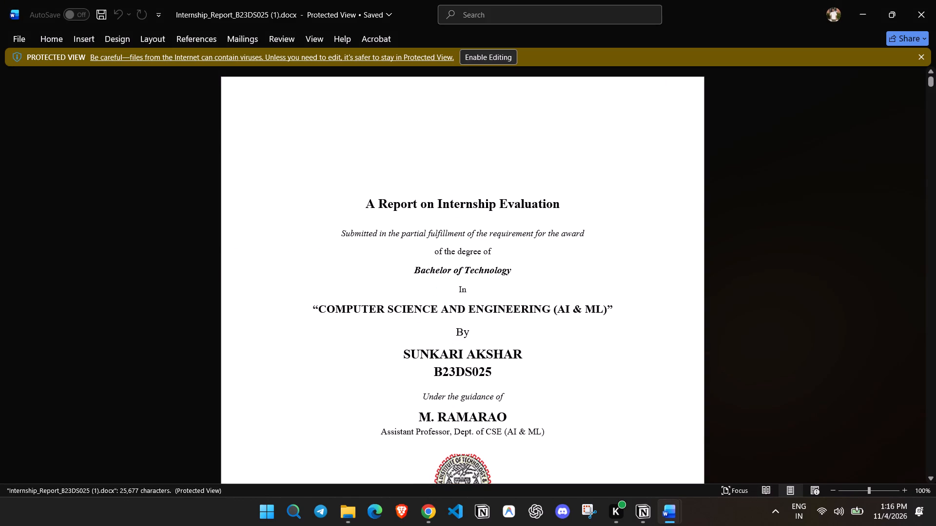
Enable editing in the opened internship report and examine the spacing and layout of its cover page.
scroll(443, 259, down, 7)
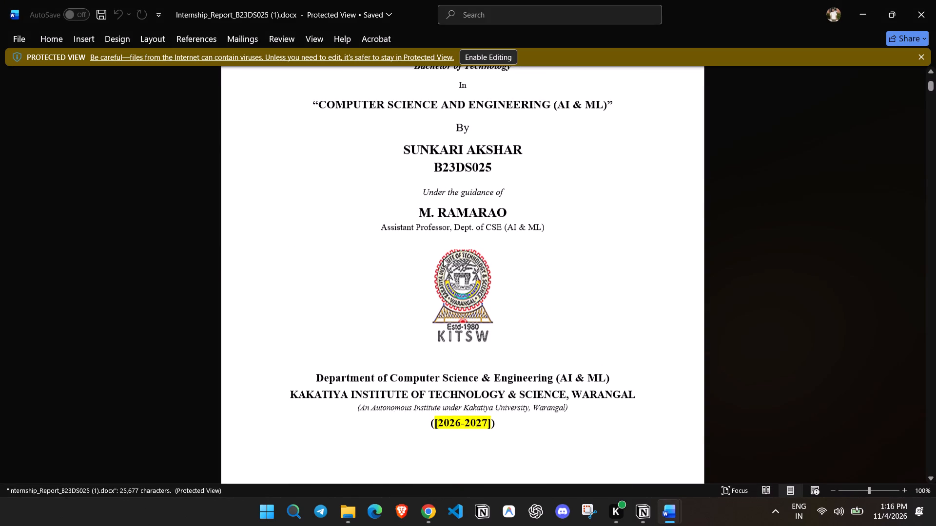
scroll(443, 259, down, 10)
scroll(443, 259, up, 13)
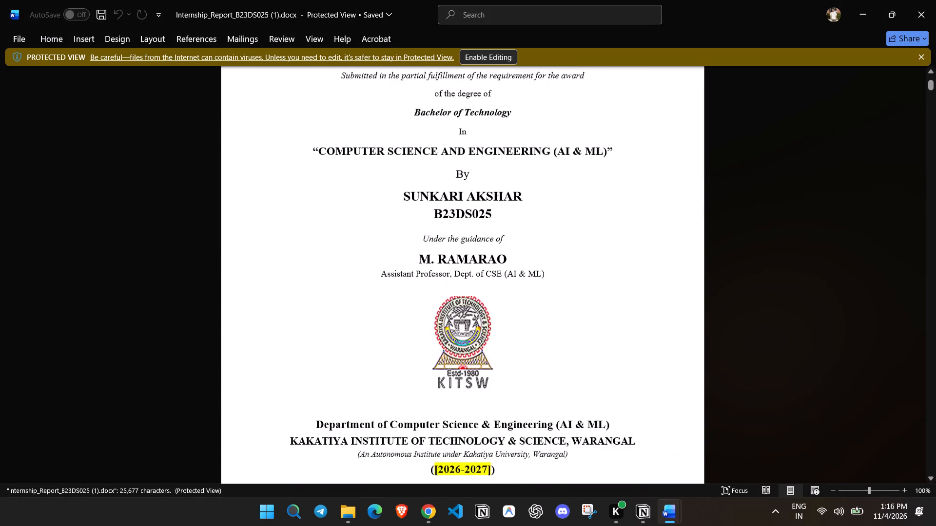
scroll(443, 259, up, 4)
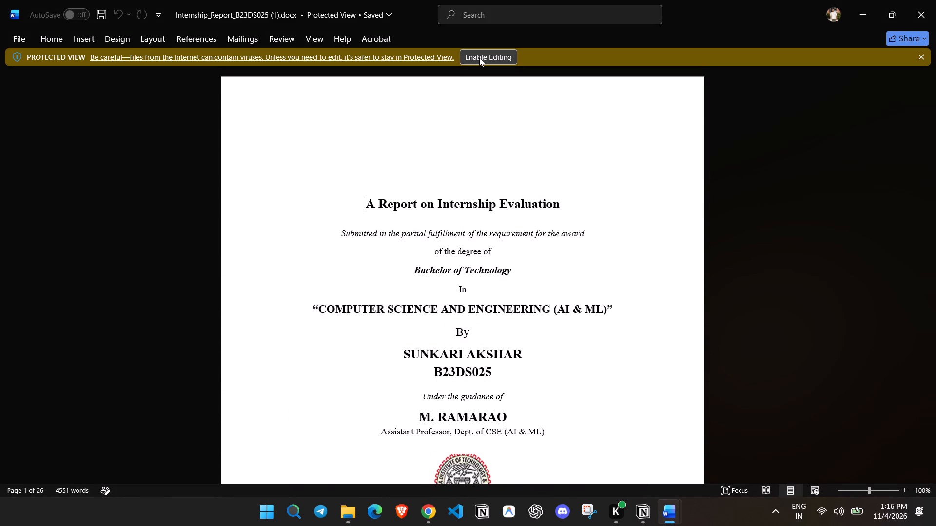
click(479, 58)
scroll(488, 222, down, 9)
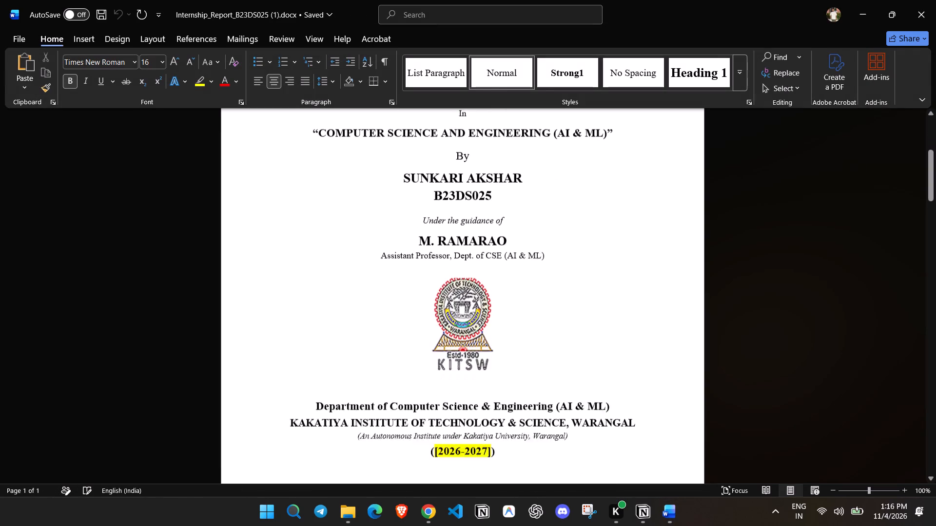
scroll(502, 233, down, 1)
scroll(502, 233, up, 16)
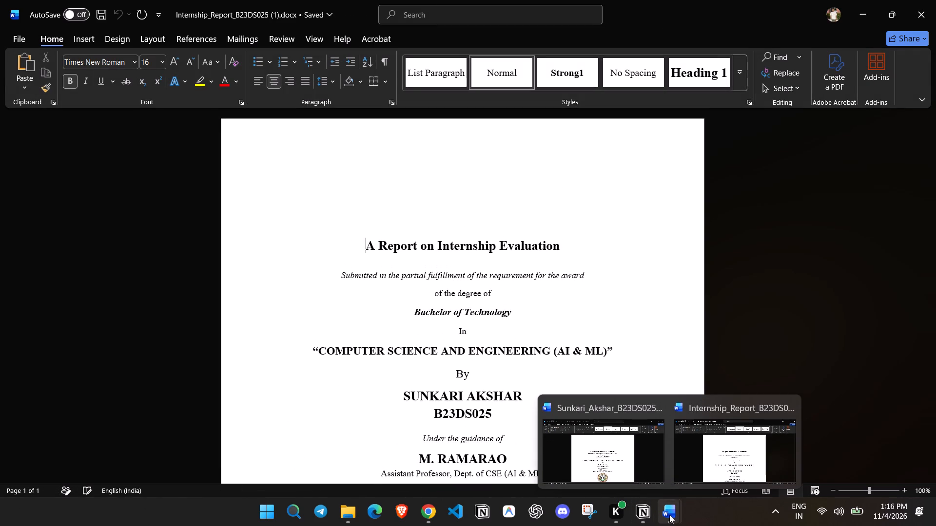
Switch to the internship evaluation report document.
click(641, 468)
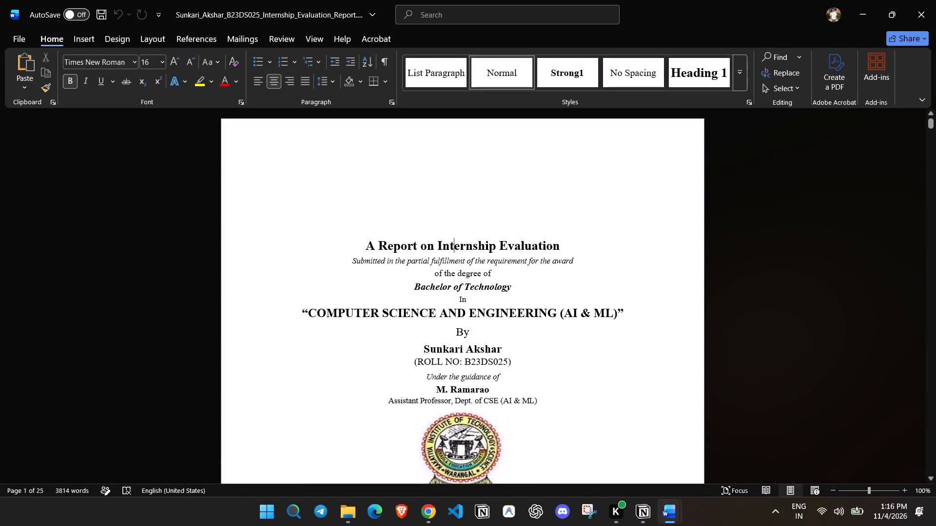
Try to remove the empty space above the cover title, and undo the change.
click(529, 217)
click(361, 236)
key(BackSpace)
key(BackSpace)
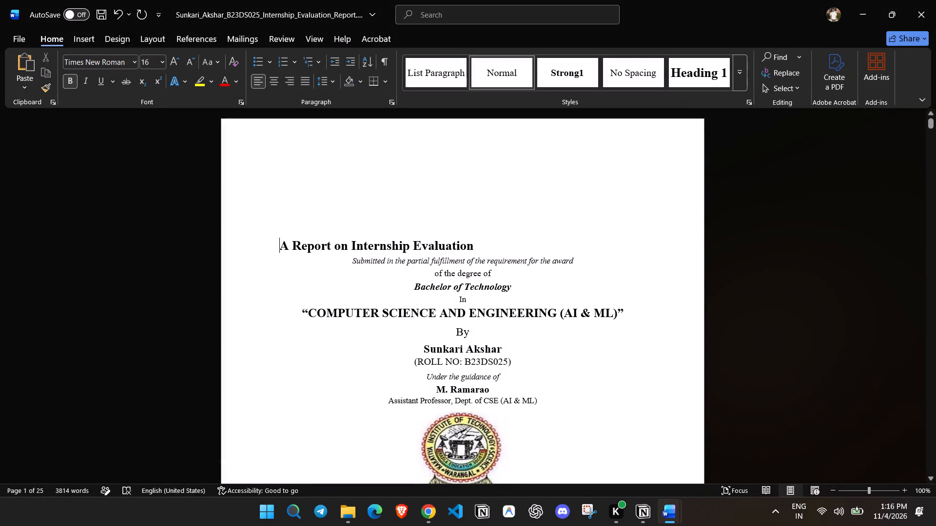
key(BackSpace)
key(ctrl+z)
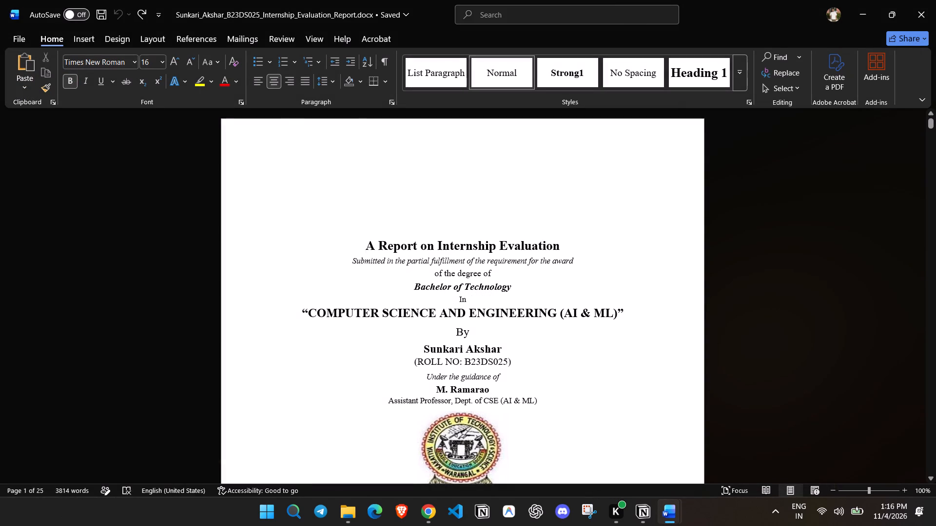
Check the evaluation report's custom margin settings and leave them as they are.
click(146, 37)
click(29, 70)
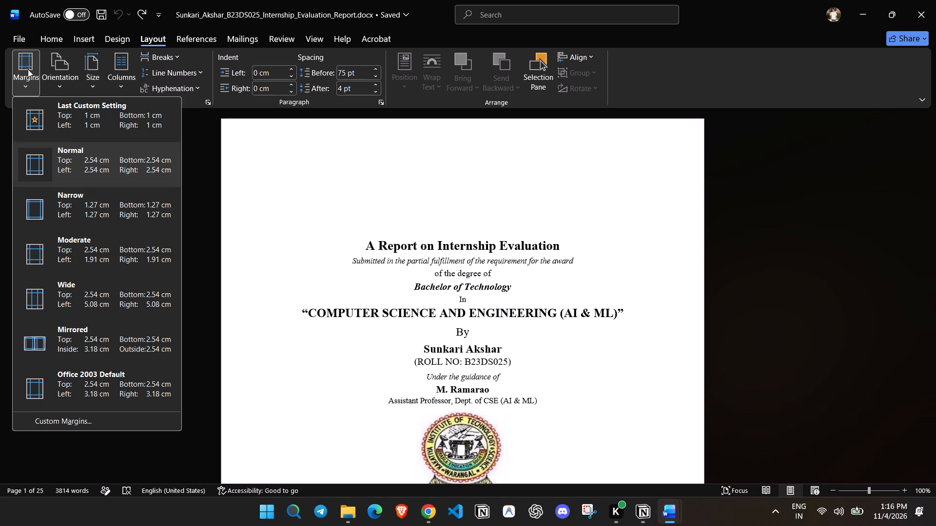
click(99, 418)
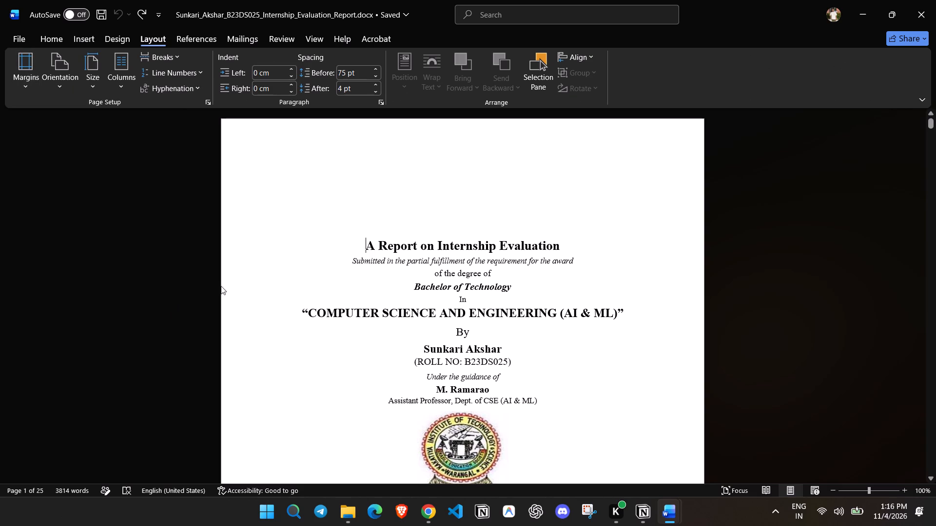
click(575, 72)
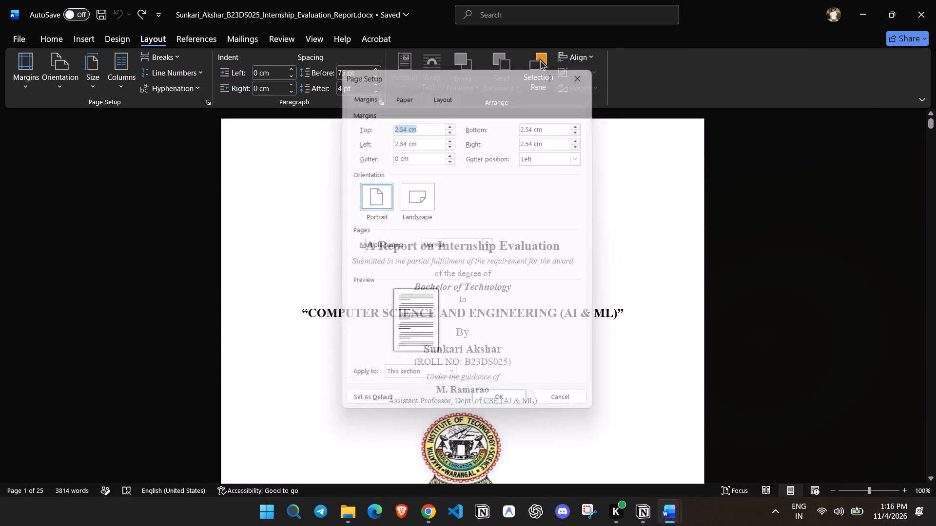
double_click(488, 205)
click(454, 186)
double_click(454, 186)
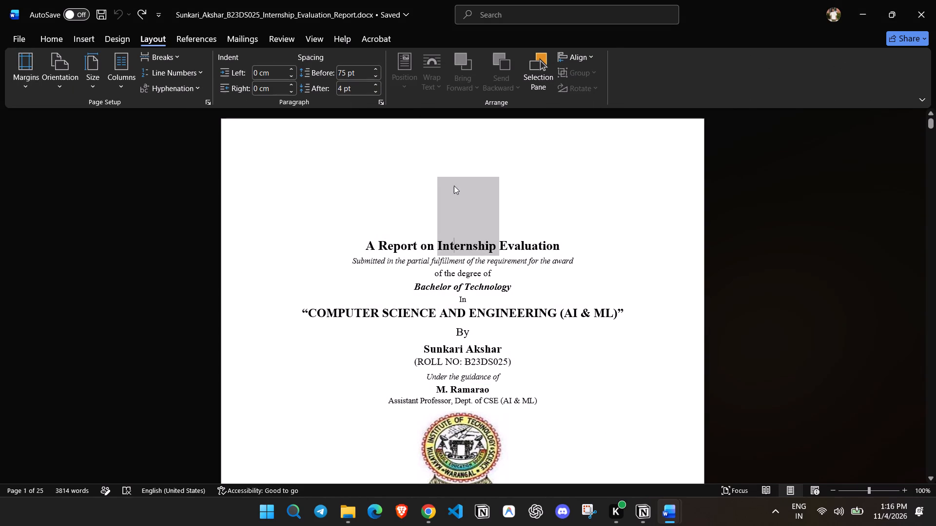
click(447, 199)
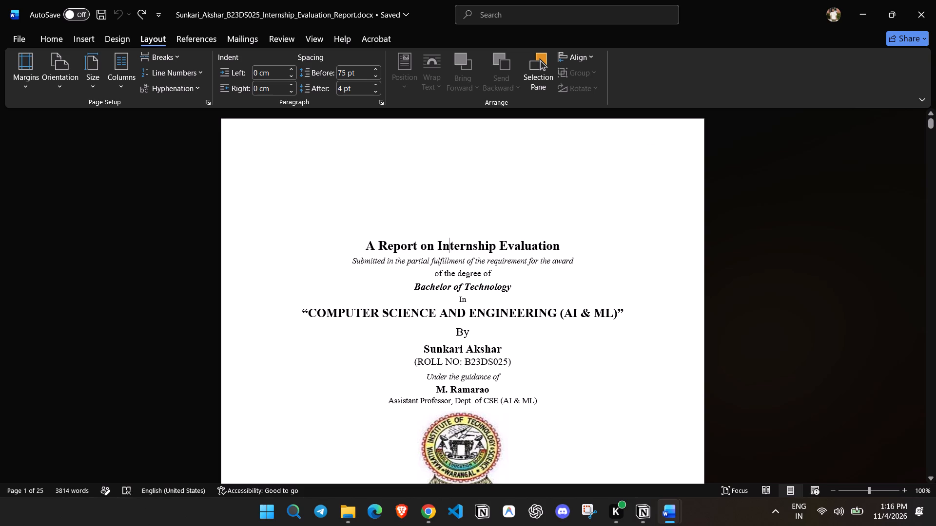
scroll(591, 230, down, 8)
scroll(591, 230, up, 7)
Insert a blank line with a manual line break below the cover title "A Report on Internship Evaluation".
click(576, 214)
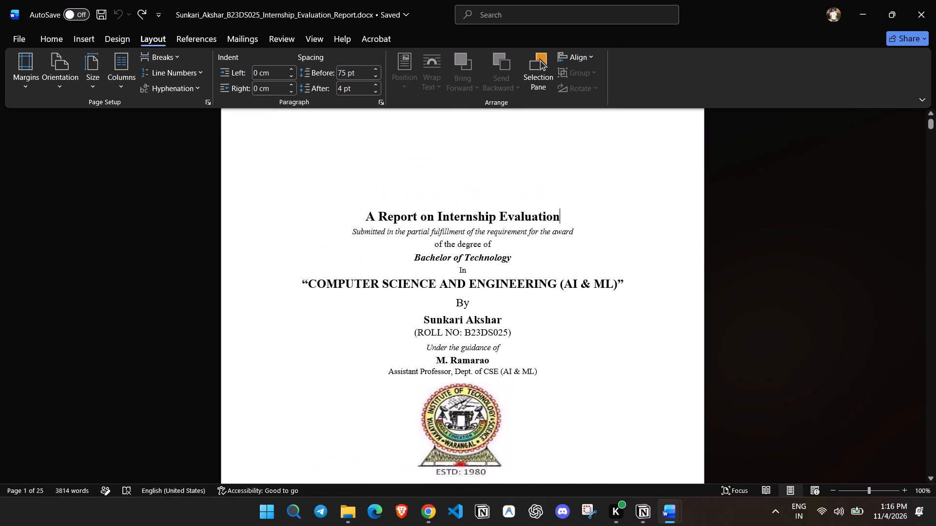
key(Return)
key(BackSpace)
key(BackSpace)
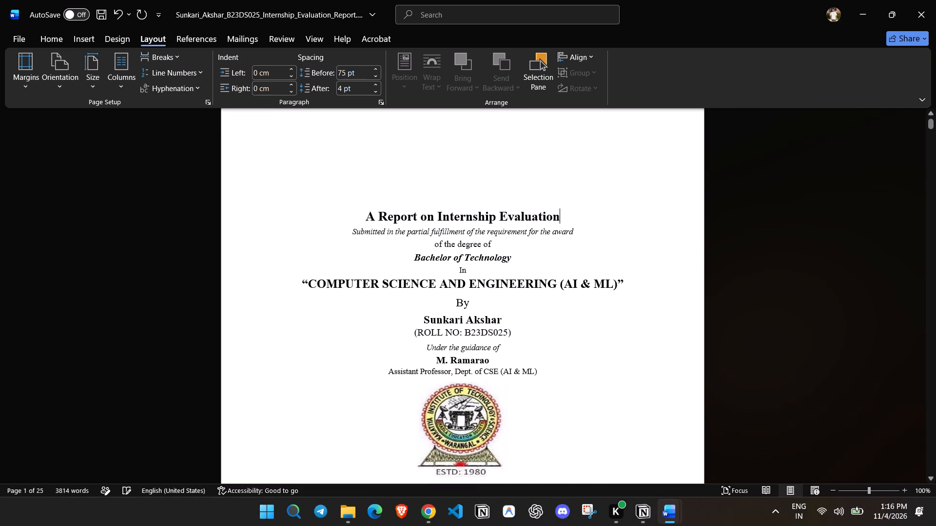
key(shift+Return)
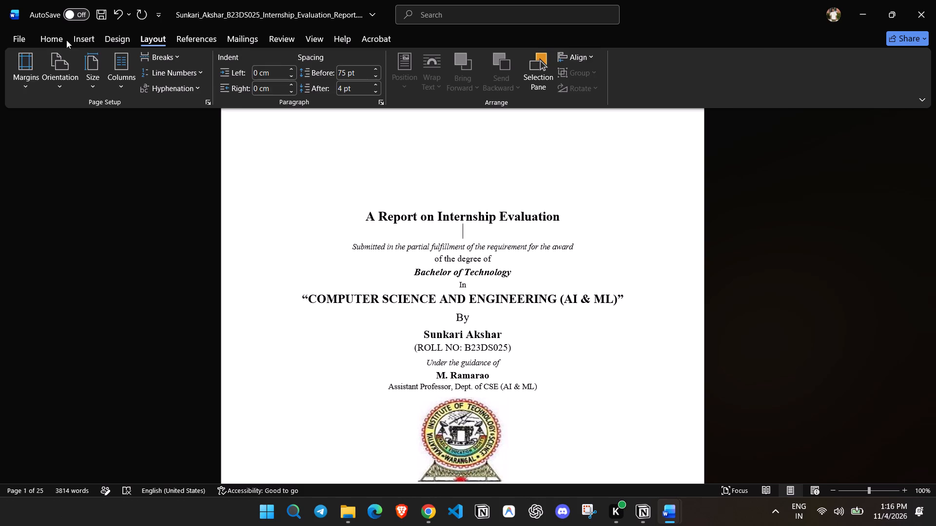
Examine the certificate and acknowledgement pages of the evaluation report.
click(66, 40)
scroll(392, 208, down, 20)
scroll(392, 208, down, 8)
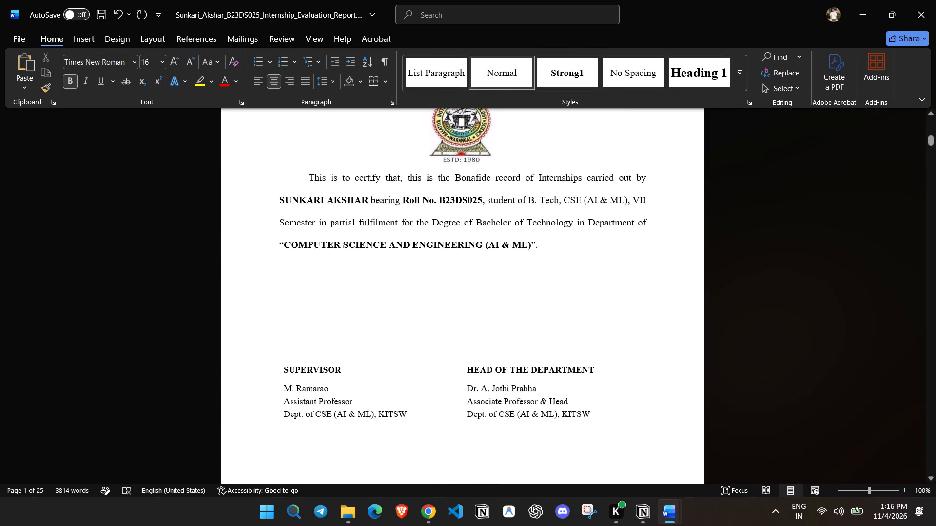
scroll(404, 206, down, 4)
scroll(425, 250, down, 13)
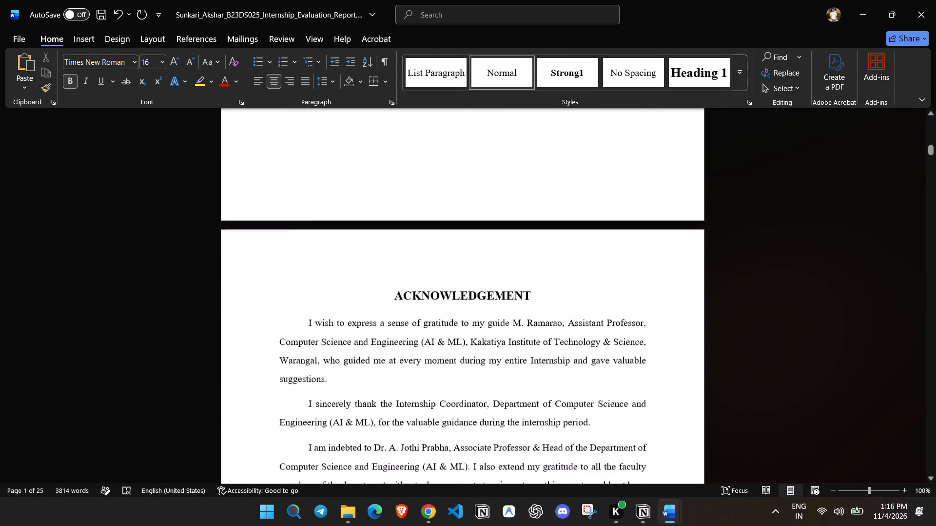
scroll(426, 250, up, 19)
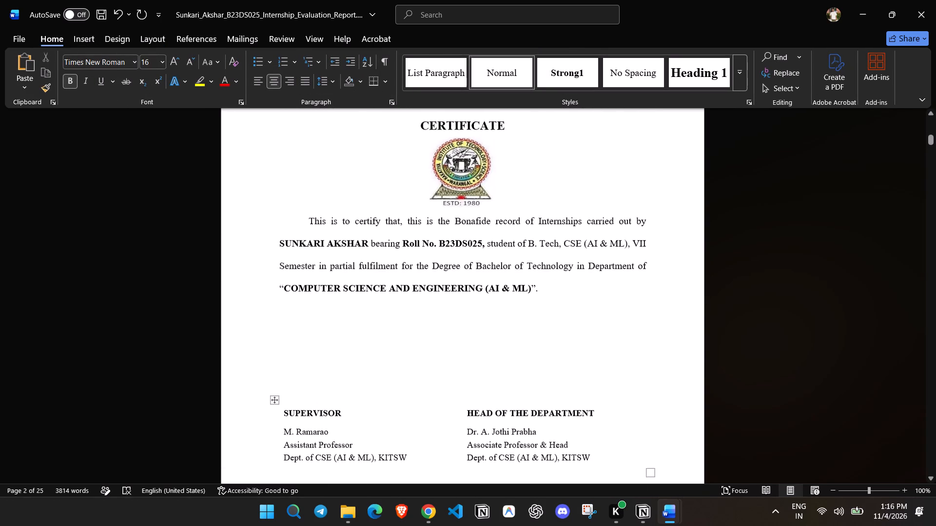
scroll(428, 259, up, 2)
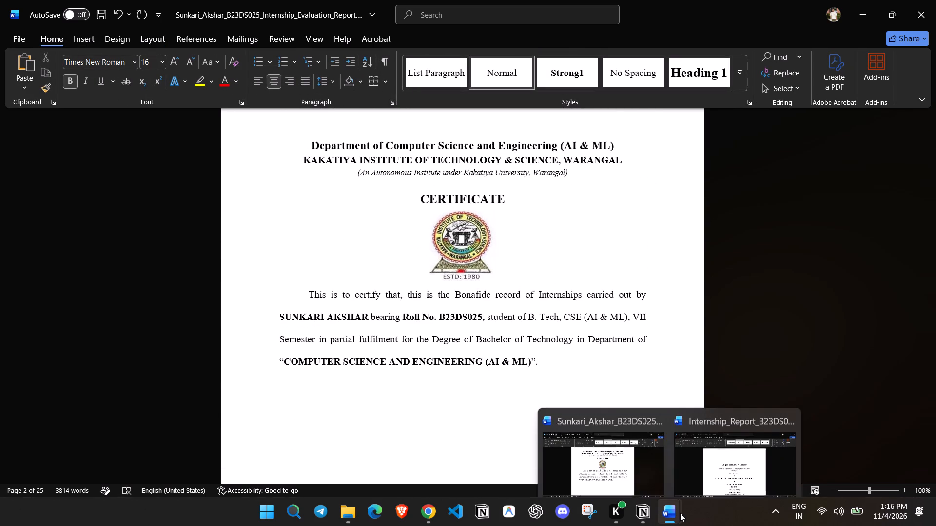
Switch to the internship report marked (1) and examine its certificate and cover pages for comparison.
click(699, 436)
scroll(606, 294, down, 20)
scroll(606, 294, down, 11)
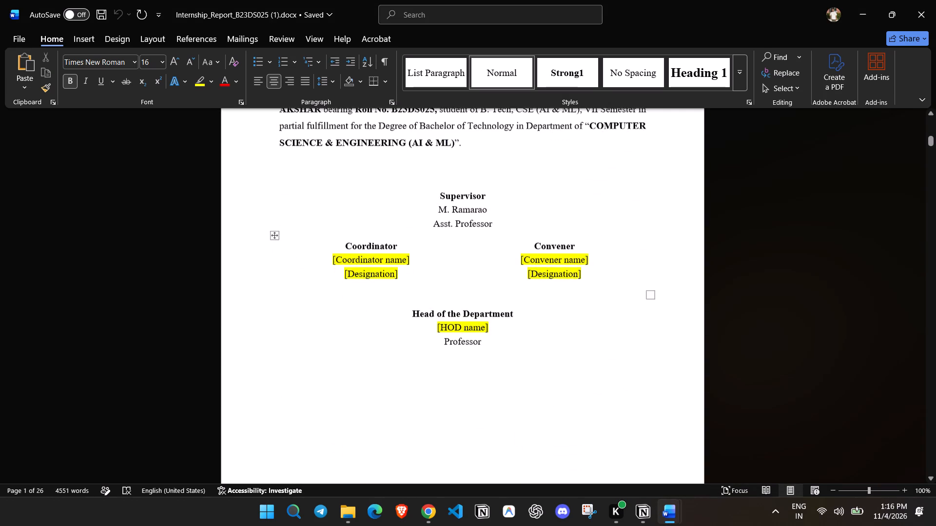
scroll(533, 309, up, 5)
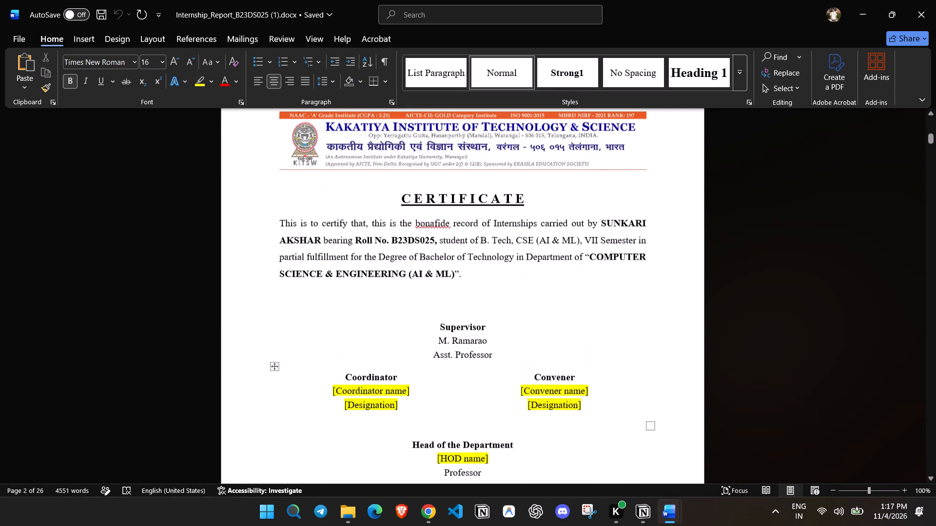
scroll(533, 308, up, 19)
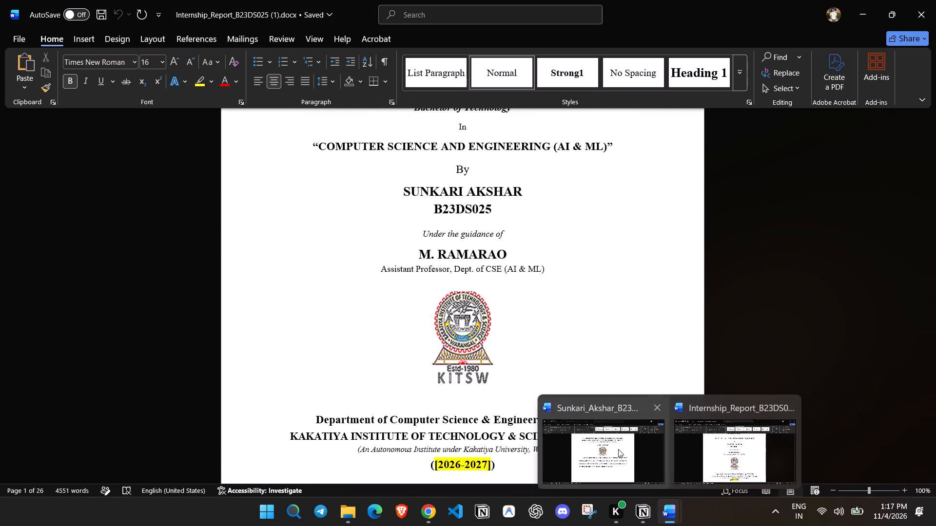
Return to the evaluation report's cover page and insert a blank line with a manual line break below "of the degree of".
click(617, 447)
scroll(540, 343, up, 19)
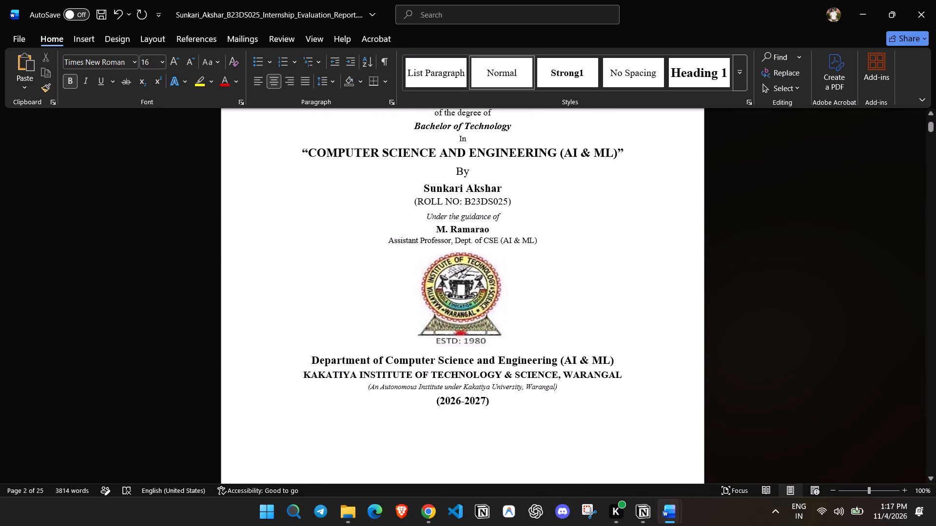
scroll(541, 345, up, 4)
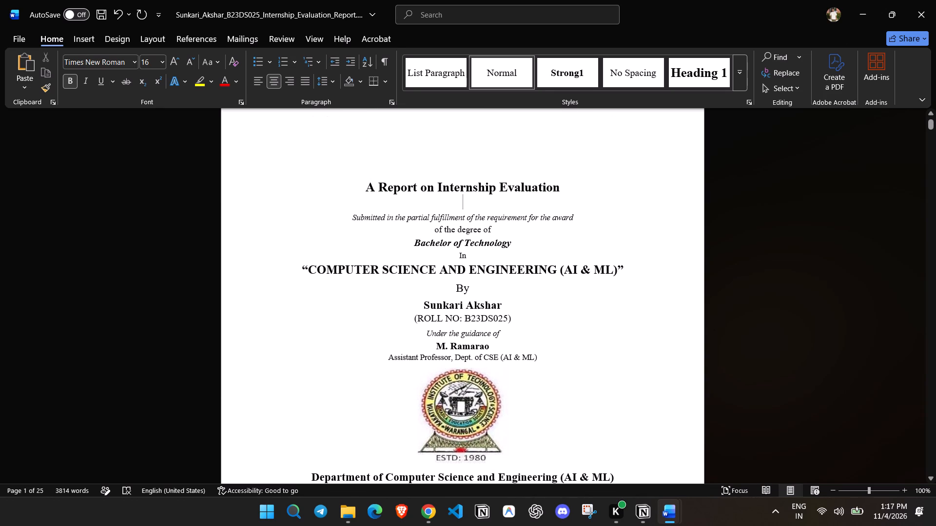
click(520, 232)
key(shift+Return)
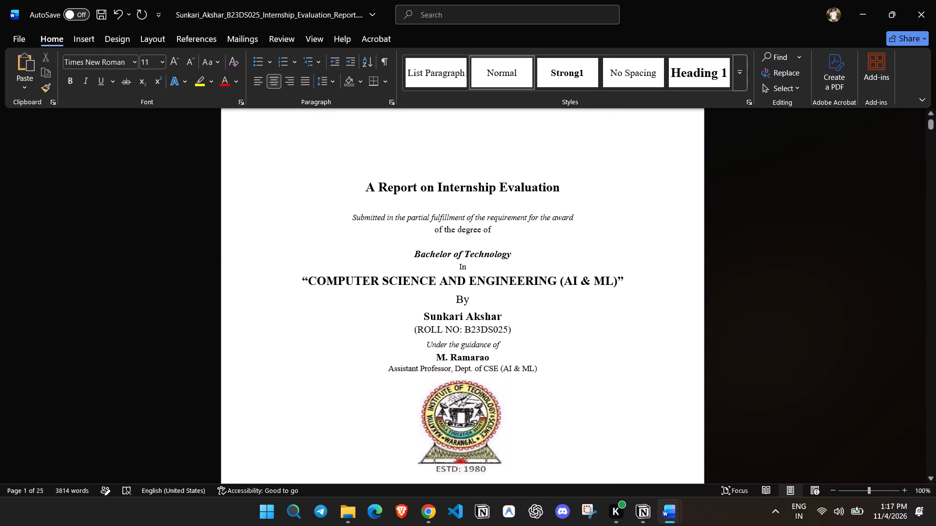
Delete the "(ROLL NO: " prefix and the closing parenthesis around the student's roll number on the cover page.
click(508, 301)
click(508, 319)
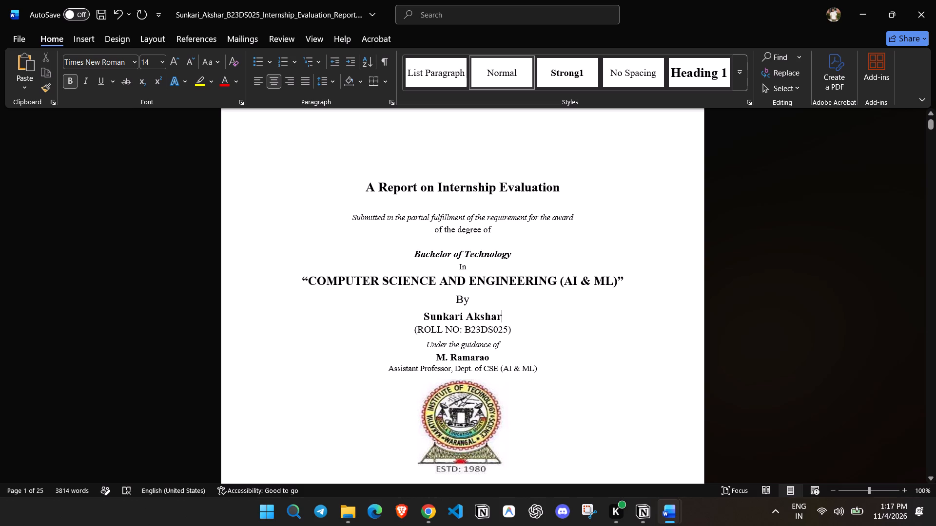
click(512, 329)
click(464, 328)
key(BackSpace)
key(BackSpace)
key(BackSpace)
key(BackSpace)
key(BackSpace)
key(BackSpace)
key(BackSpace)
key(BackSpace)
key(BackSpace)
key(BackSpace)
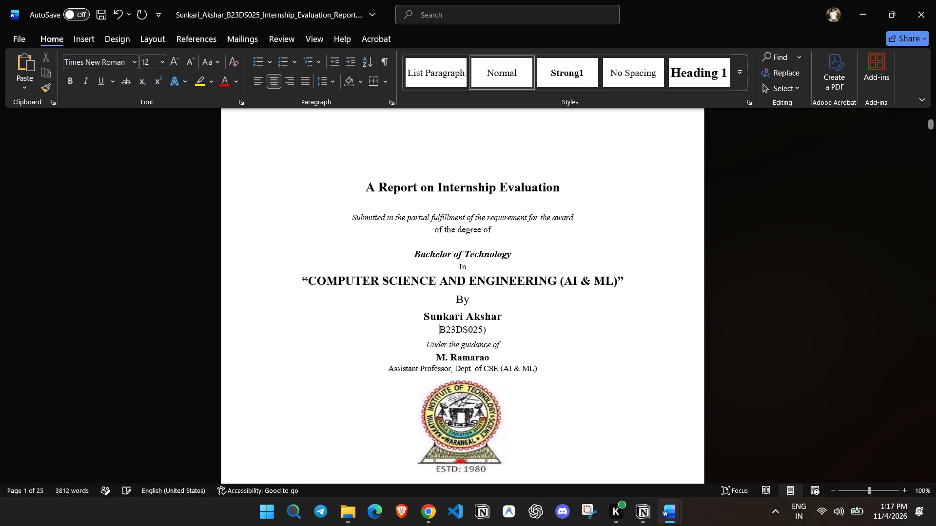
click(488, 329)
key(BackSpace)
Make the roll number below the student's name on the cover page bold.
drag(486, 329, 439, 333)
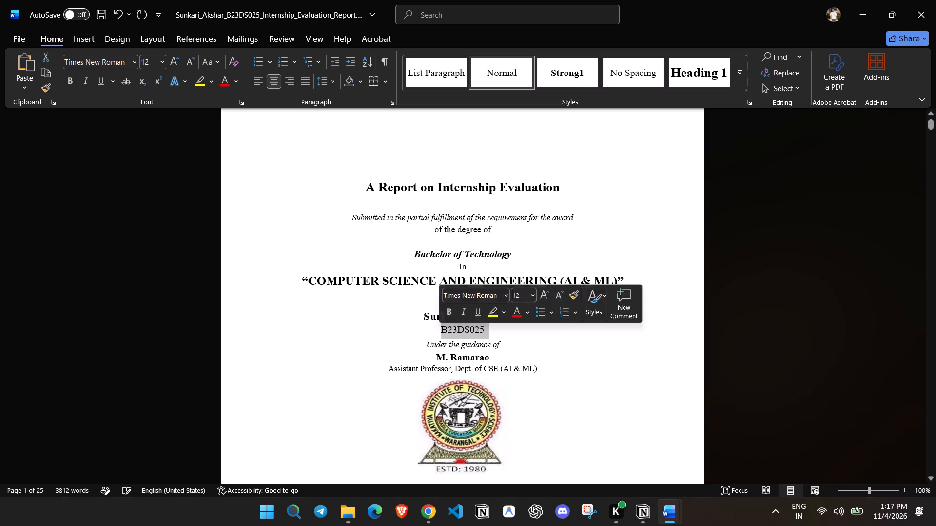
click(73, 82)
click(483, 330)
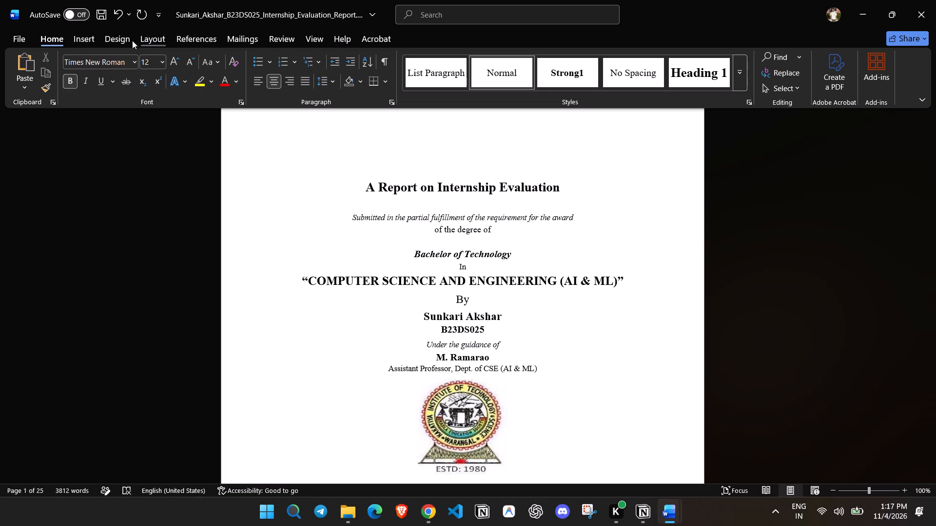
Set the paragraph spacing after the student name and roll number lines on the cover page to 0 pt.
click(153, 40)
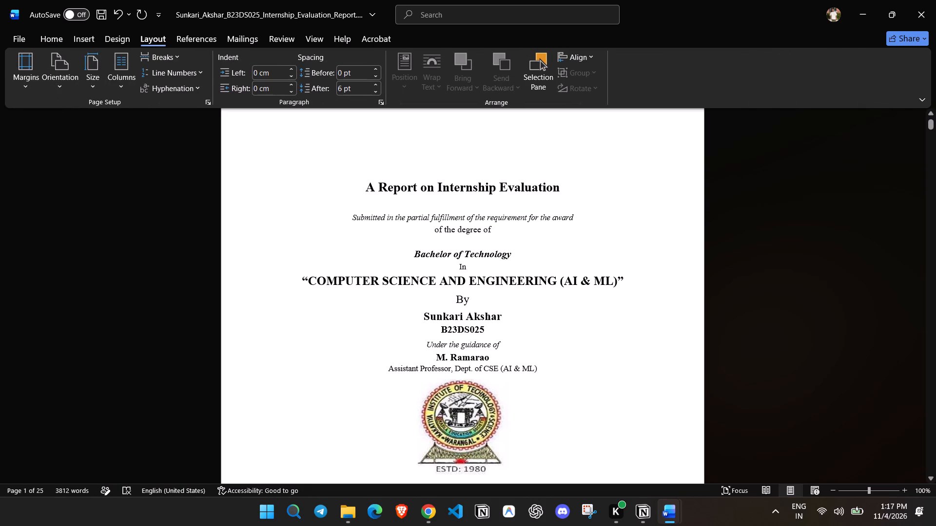
click(423, 312)
drag(481, 331, 475, 328)
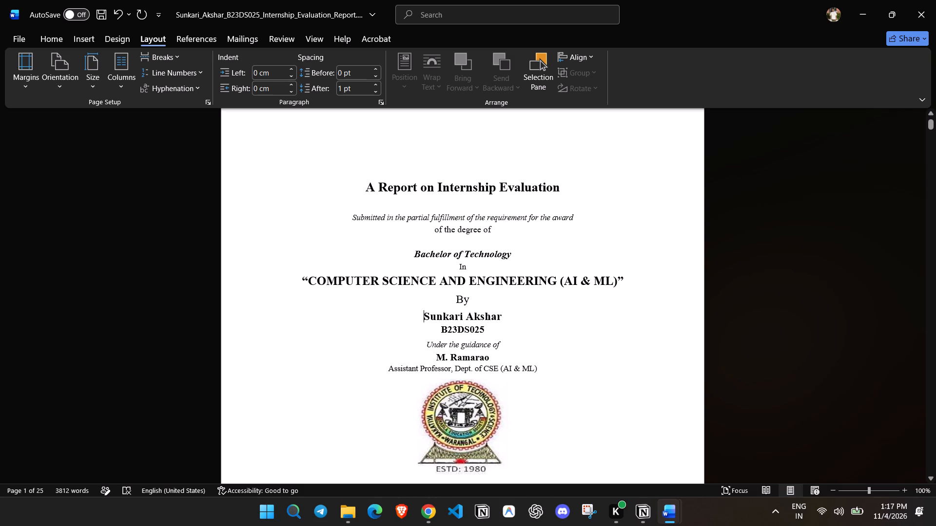
drag(475, 328, 465, 324)
click(481, 327)
drag(487, 331, 414, 316)
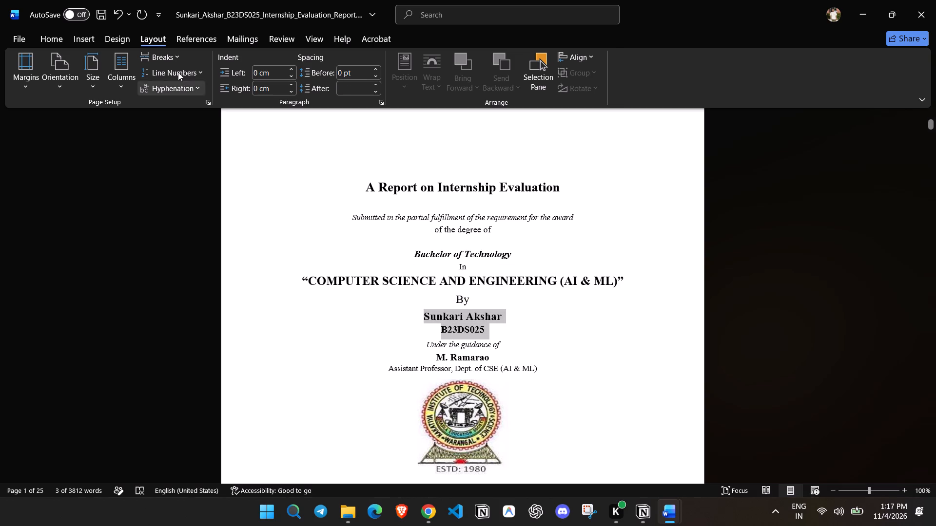
click(351, 88)
key(0)
key(Return)
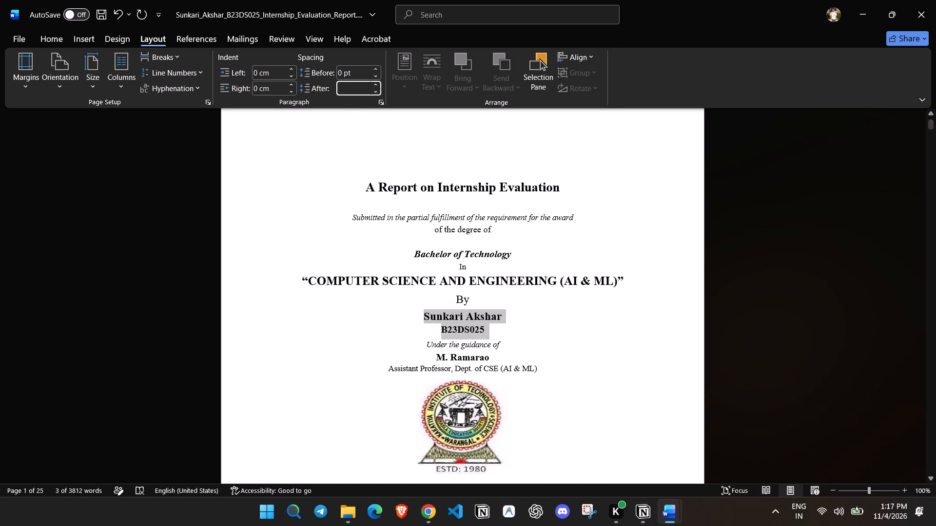
Set the paragraph spacing after the student name and roll number lines to 4 pt.
drag(360, 91, 345, 94)
click(359, 87)
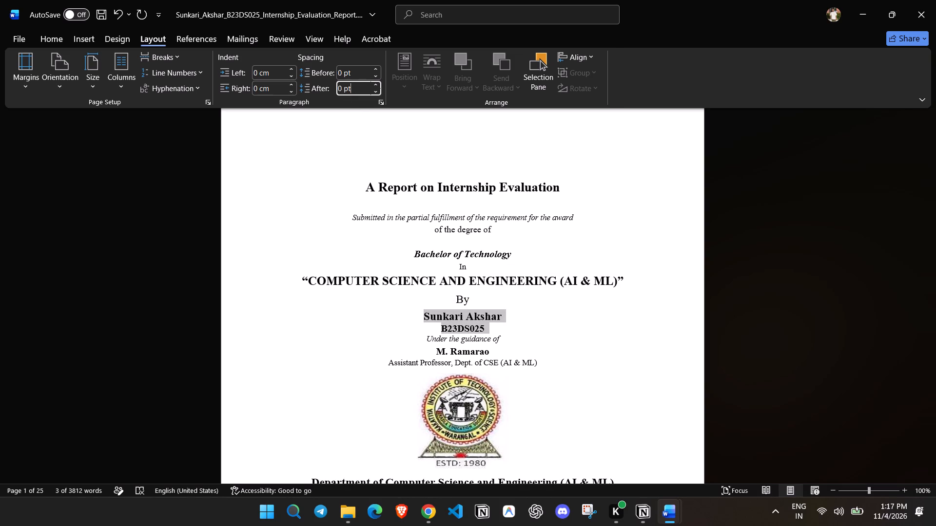
drag(359, 87, 333, 88)
key(4)
key(Return)
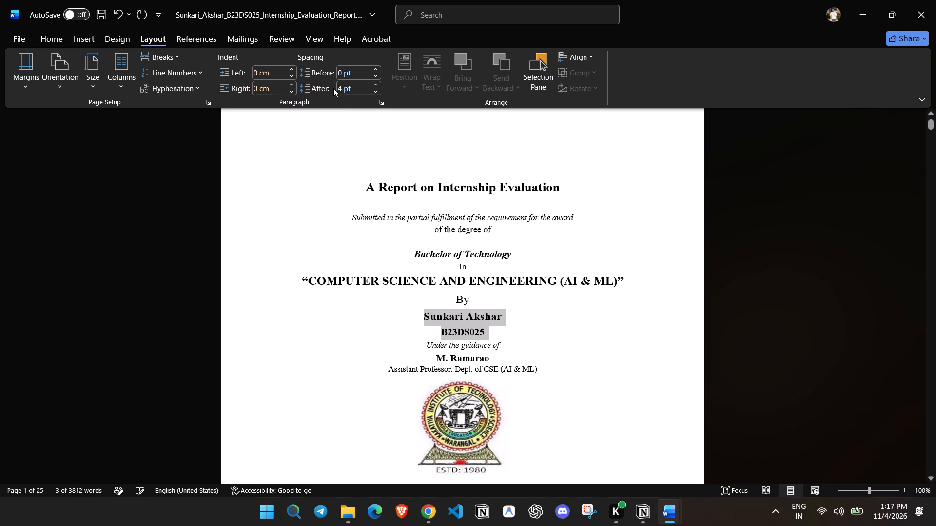
click(507, 331)
Examine the certificate and acknowledgement pages of the evaluation report and return to the cover page.
scroll(524, 301, down, 20)
scroll(526, 298, down, 15)
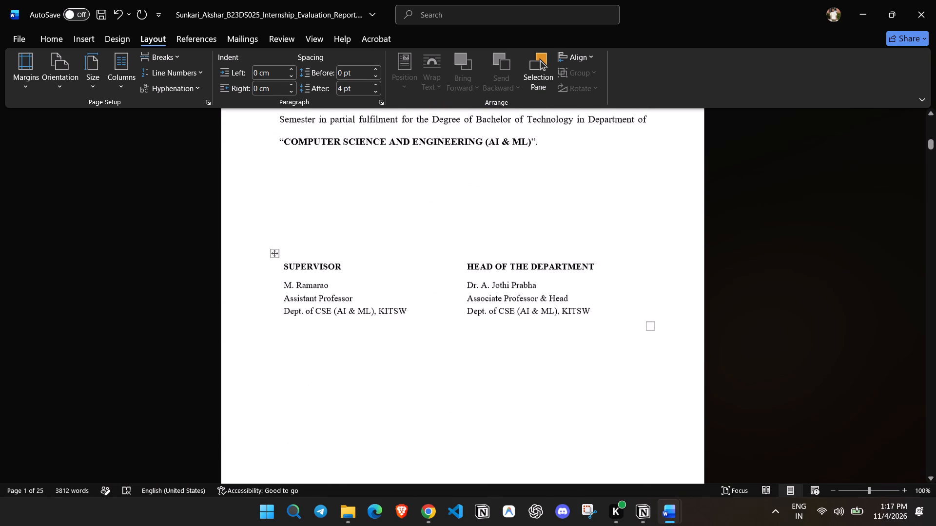
scroll(526, 296, down, 17)
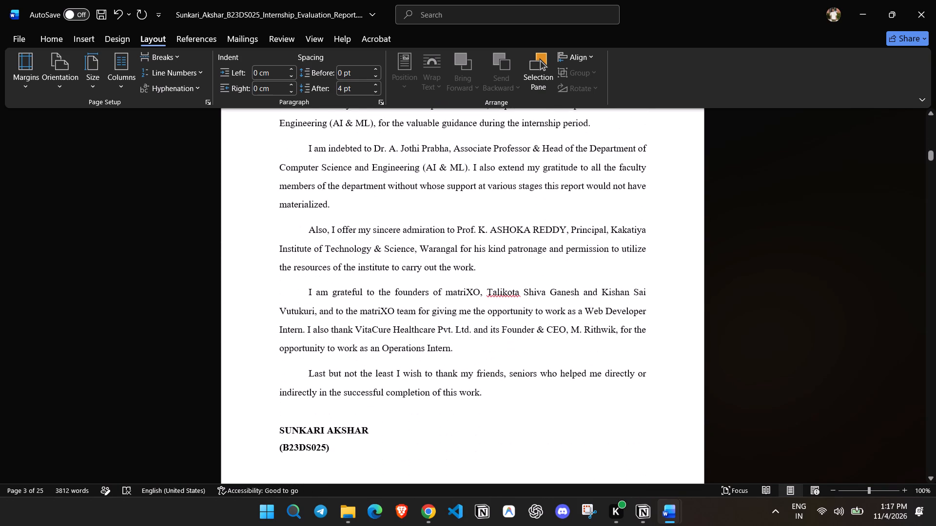
scroll(526, 296, up, 7)
scroll(526, 296, down, 3)
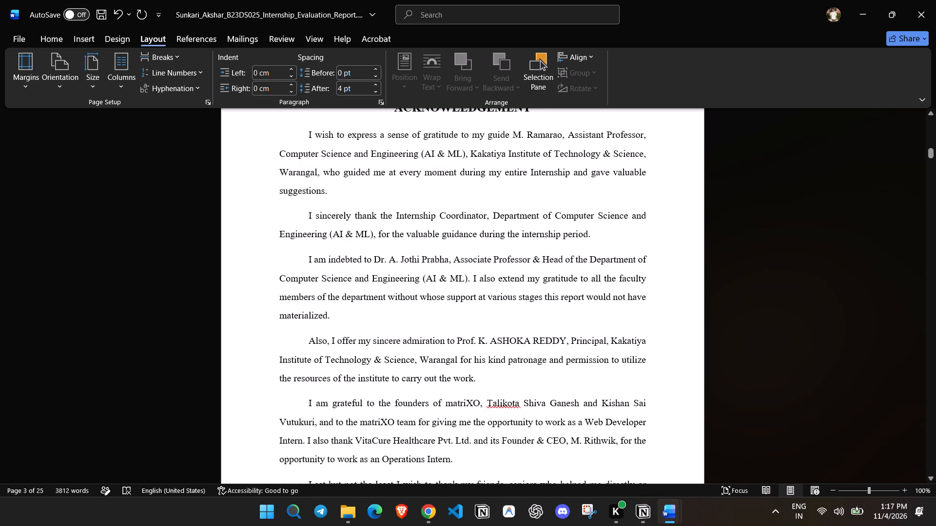
scroll(521, 332, down, 1)
scroll(521, 324, up, 8)
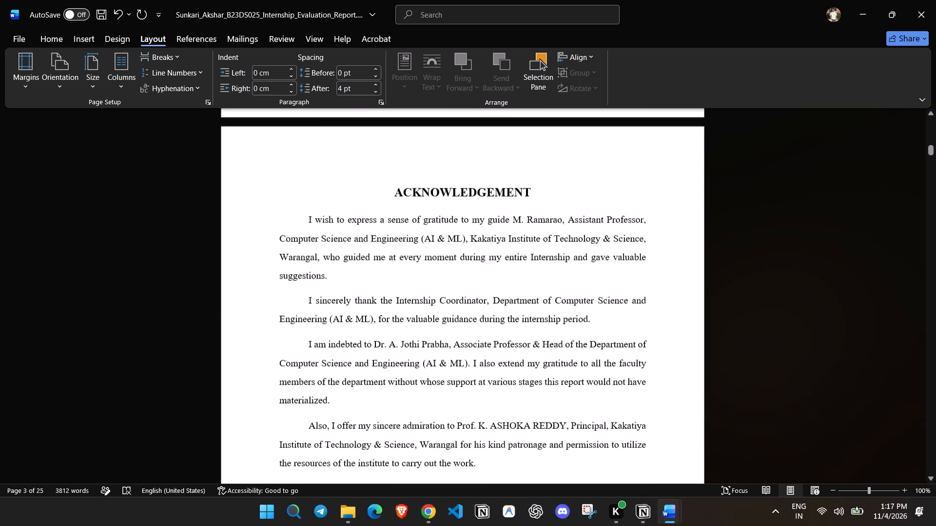
scroll(522, 324, up, 20)
scroll(522, 324, up, 14)
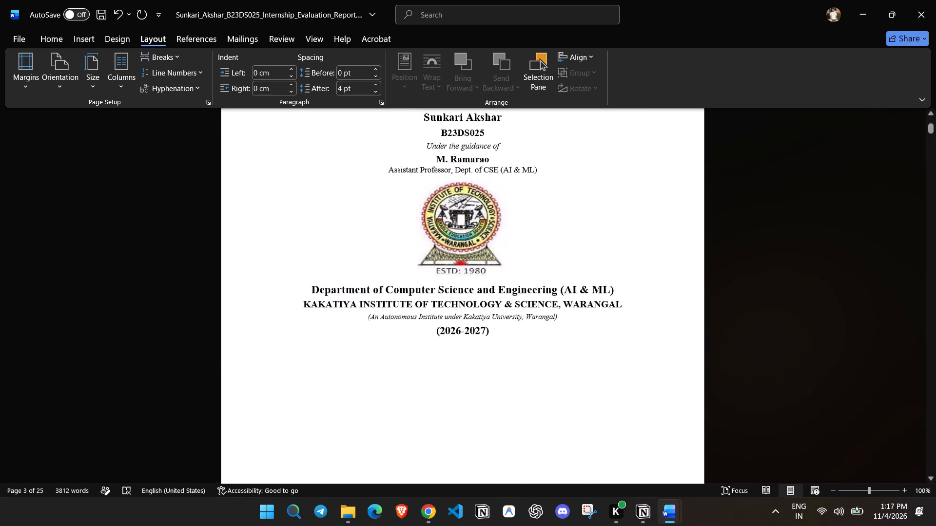
scroll(531, 310, up, 13)
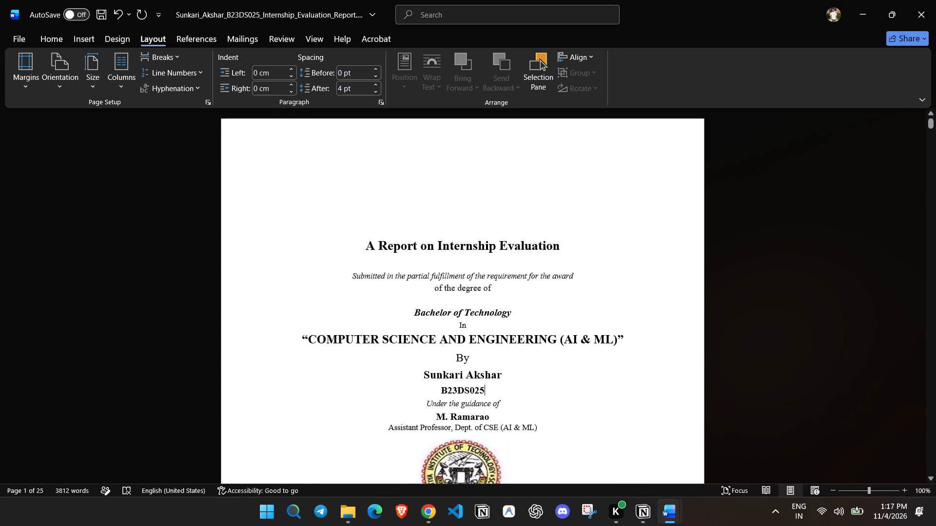
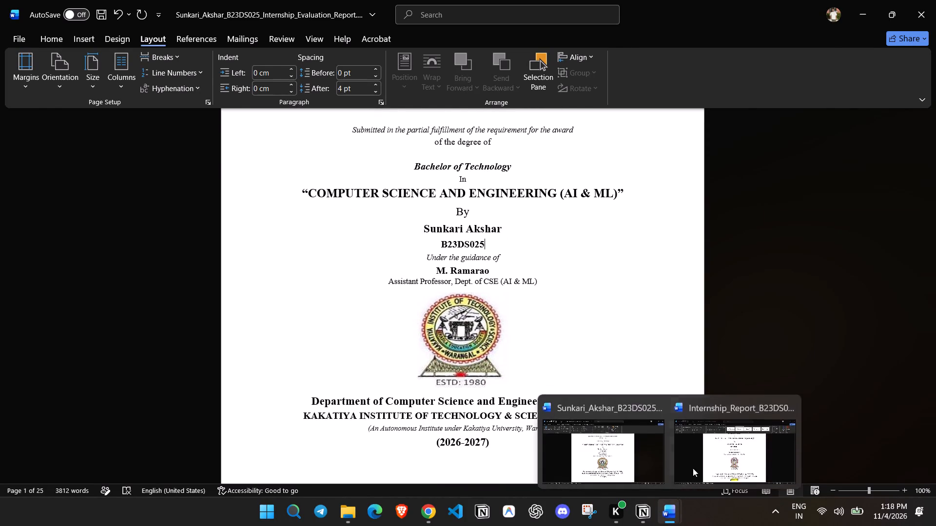
Compare the font sizes of the branch title, student name and roll number between the earlier internship report and the evaluation report.
click(693, 468)
scroll(587, 351, up, 5)
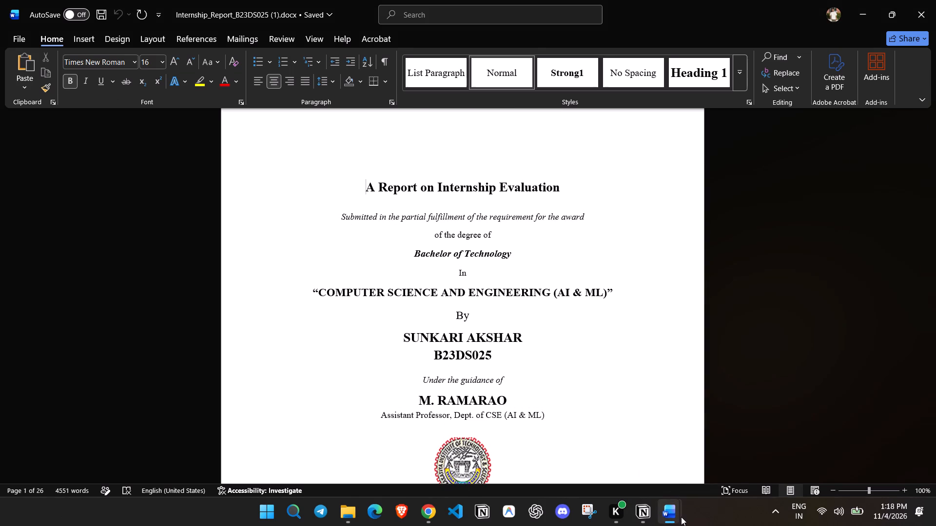
click(445, 287)
click(638, 472)
click(408, 179)
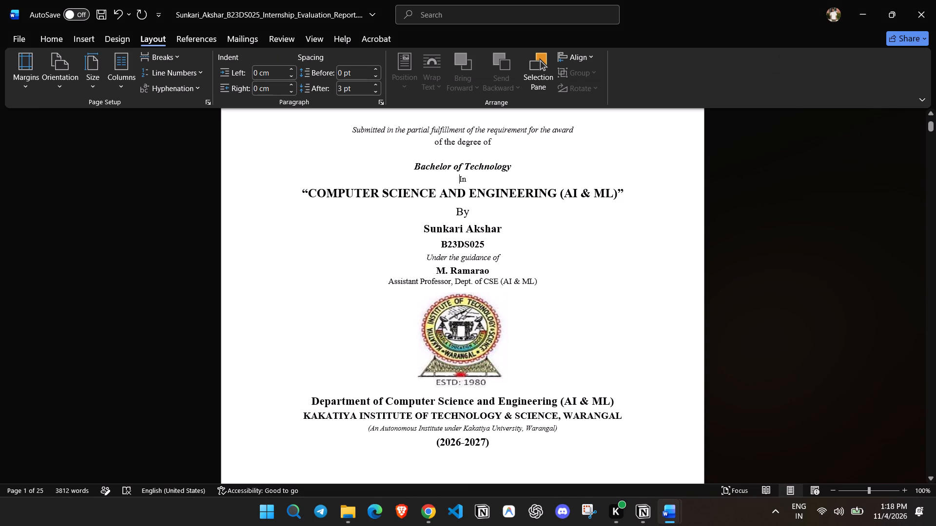
click(409, 188)
click(62, 44)
click(361, 195)
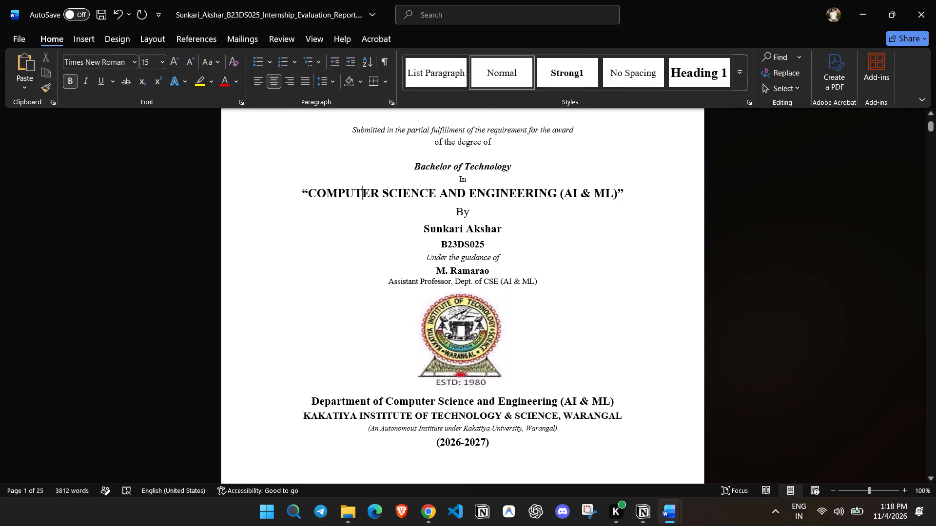
scroll(362, 230, down, 3)
scroll(421, 225, up, 2)
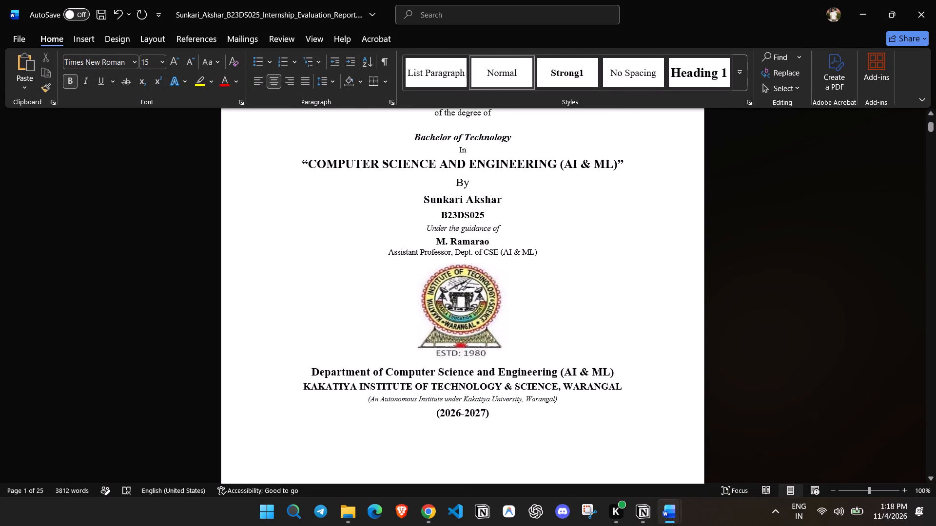
click(479, 195)
click(468, 169)
click(680, 464)
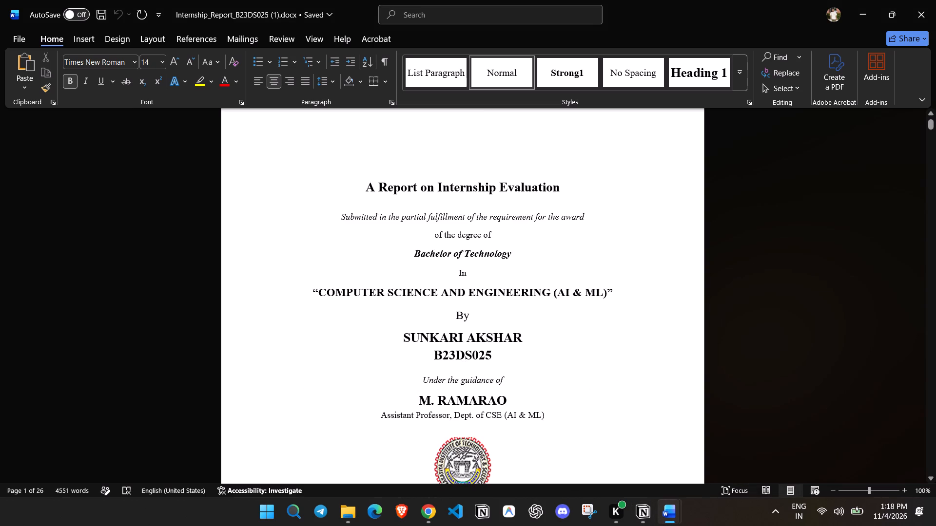
click(446, 338)
click(452, 351)
Increase the guide's name on the evaluation report's cover page to 16 pt.
click(629, 468)
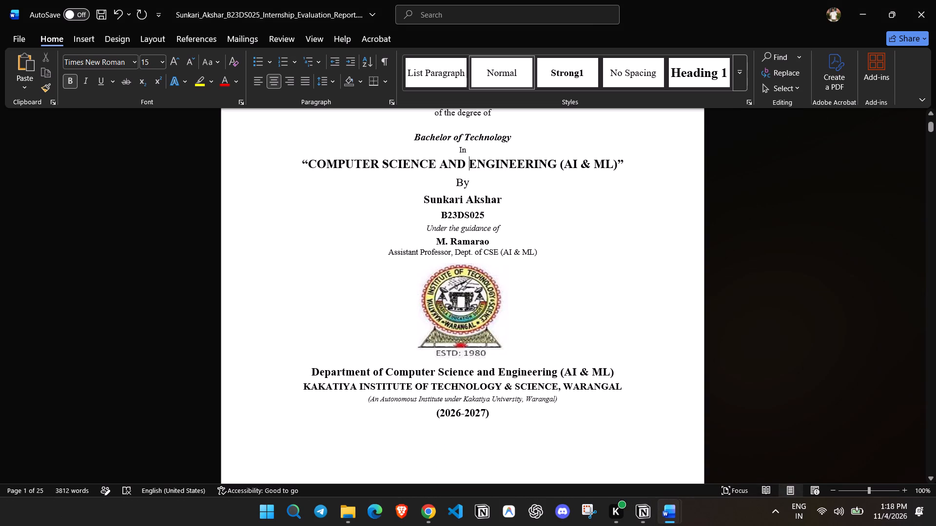
drag(488, 244, 437, 240)
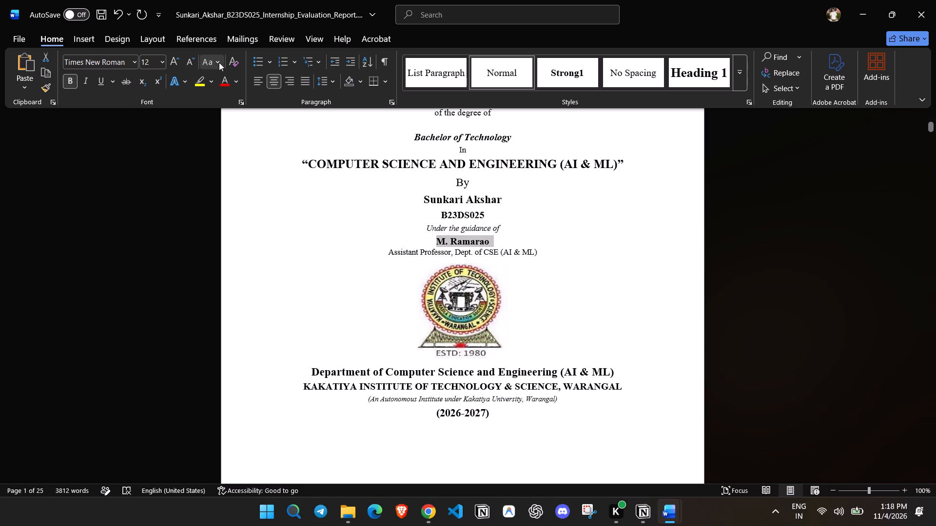
double_click(172, 62)
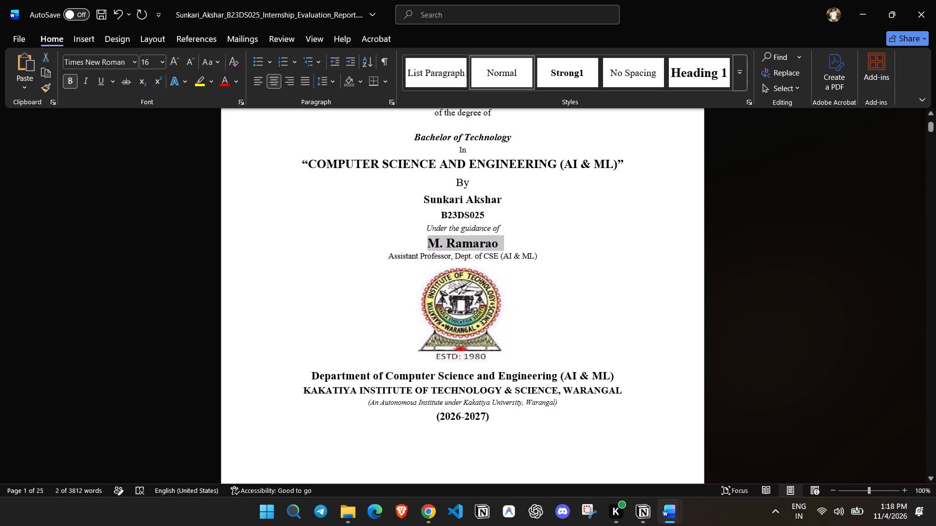
Set the font size of the student name and roll number lines on the cover page to 16 pt.
drag(485, 212, 437, 193)
click(175, 56)
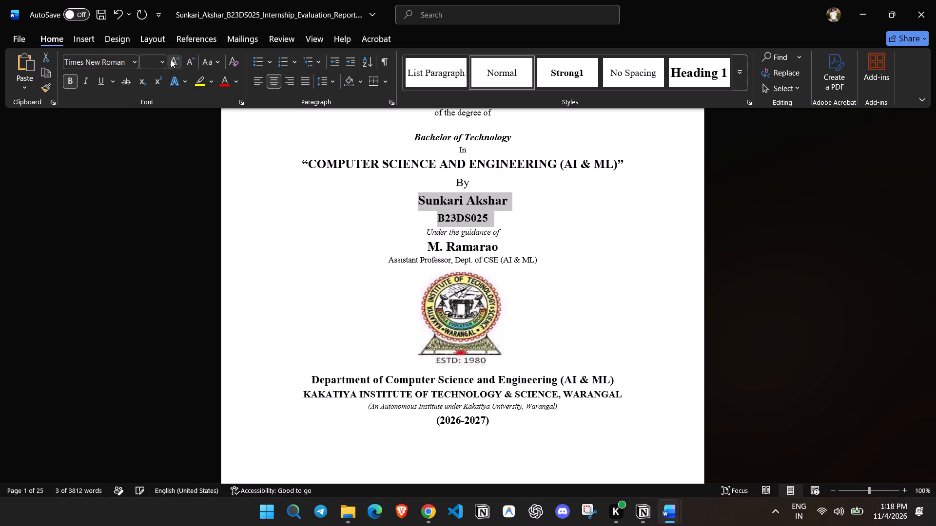
click(162, 64)
click(148, 167)
click(505, 209)
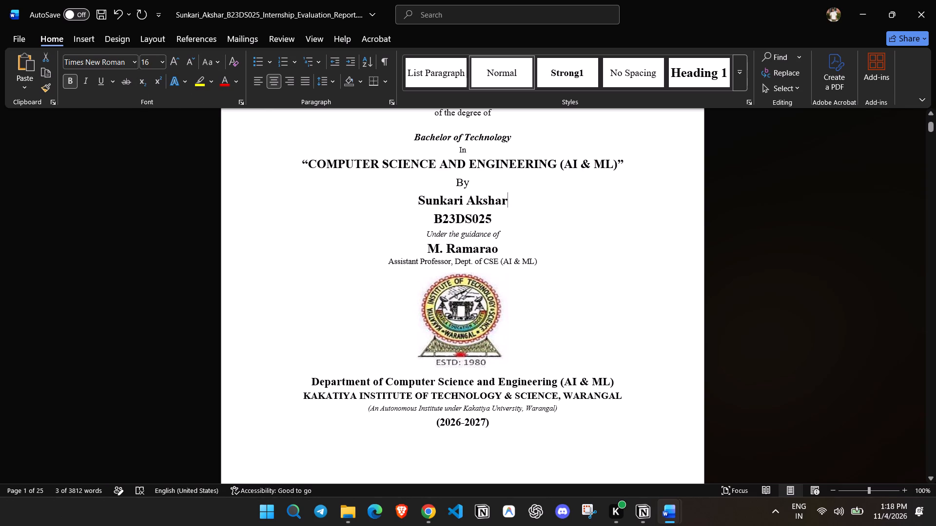
Insert a line break after the roll number to separate it from the "Under the guidance of" line.
click(504, 217)
key(shift+Return)
Compare the evaluation report's cover page layout with the earlier report's, from the title down to the academic year.
scroll(505, 279, up, 2)
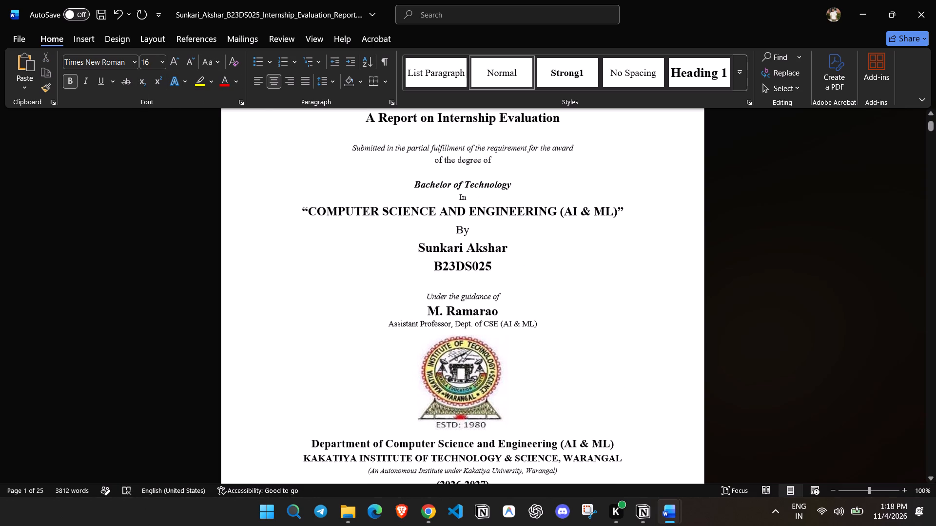
scroll(505, 279, up, 2)
scroll(505, 279, down, 9)
scroll(505, 279, up, 2)
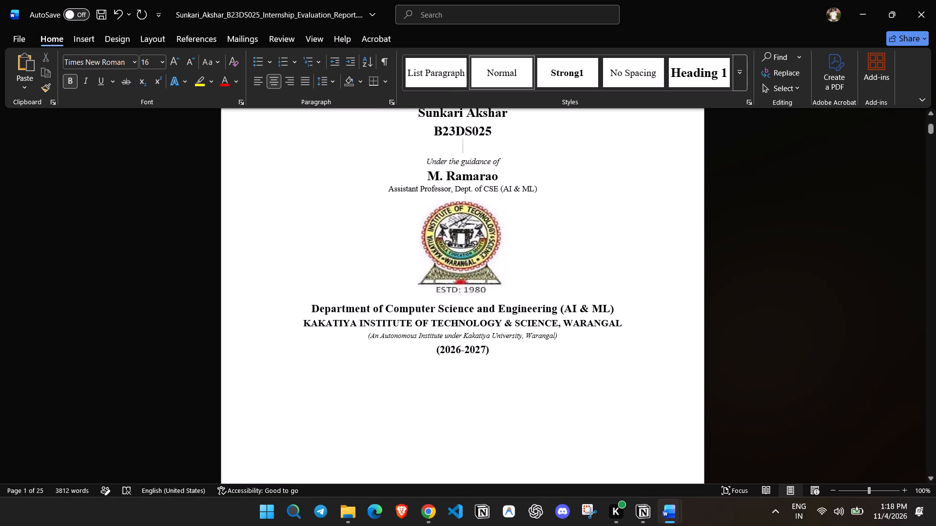
click(697, 480)
scroll(644, 423, down, 3)
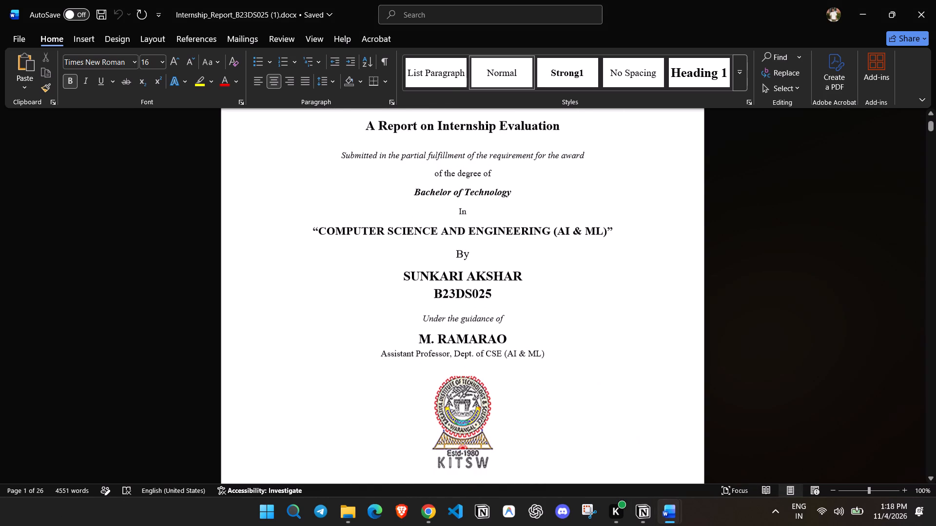
scroll(644, 423, down, 5)
scroll(638, 418, up, 1)
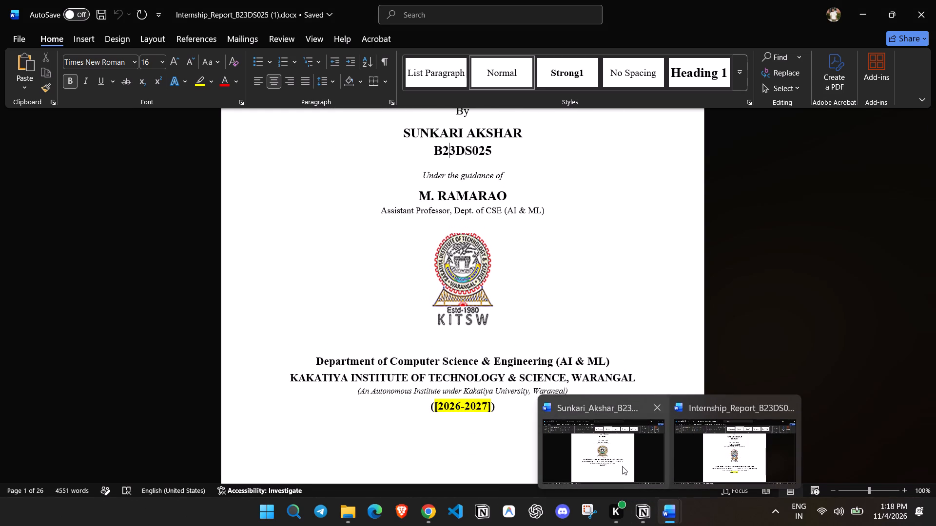
Set the paragraph spacing before and after the department, institute and "An Autonomous Institute" lines of the evaluation report's cover to 4 pt.
click(622, 465)
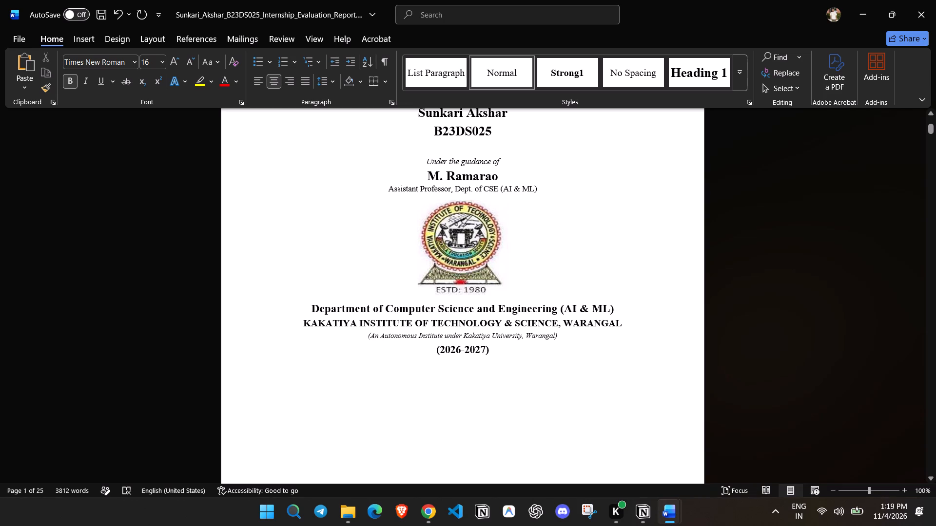
drag(568, 336, 332, 304)
click(148, 42)
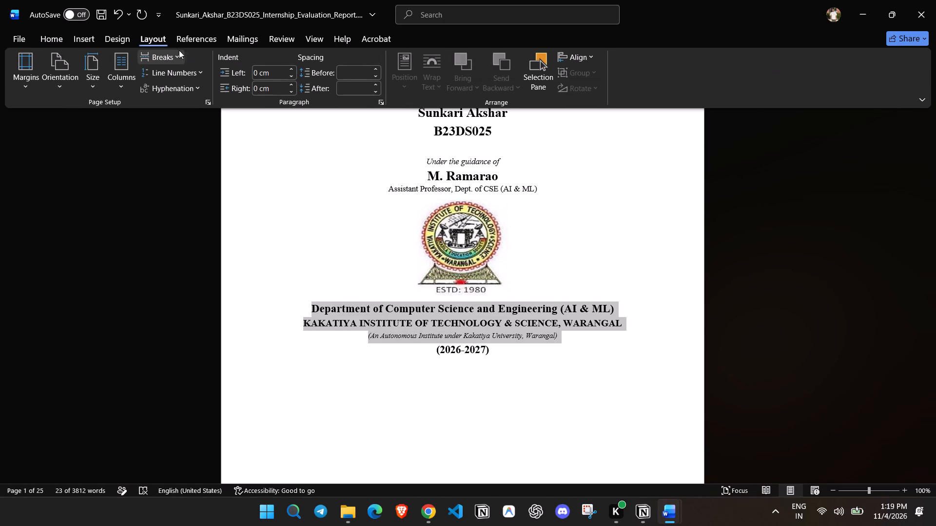
click(357, 89)
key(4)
key(Return)
click(359, 75)
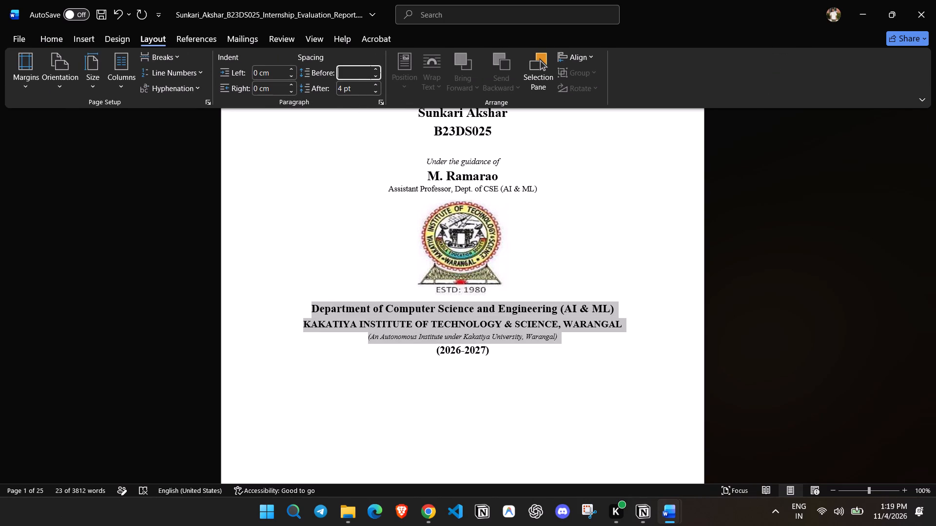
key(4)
key(Return)
Increase the font size of the "(An Autonomous Institute under Kakatiya University, Warangal)" line to 10 pt.
click(518, 182)
scroll(515, 180, up, 2)
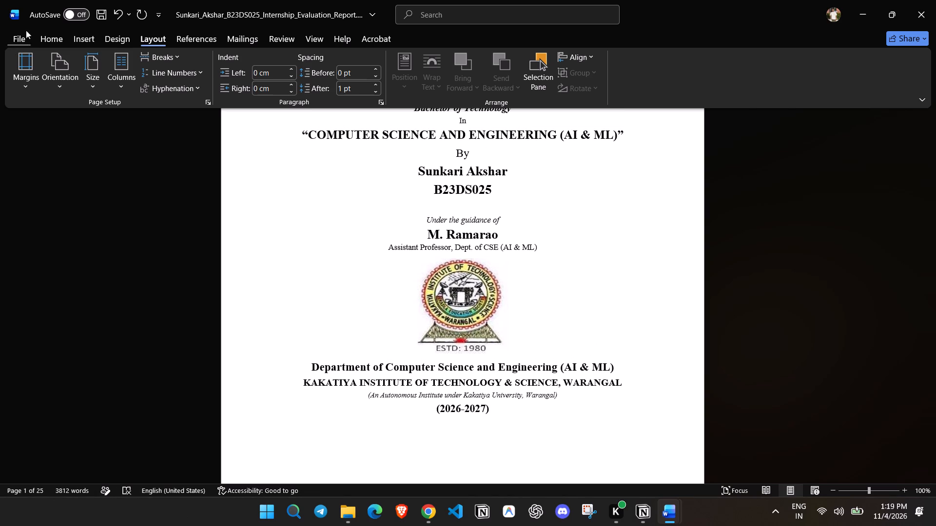
click(46, 35)
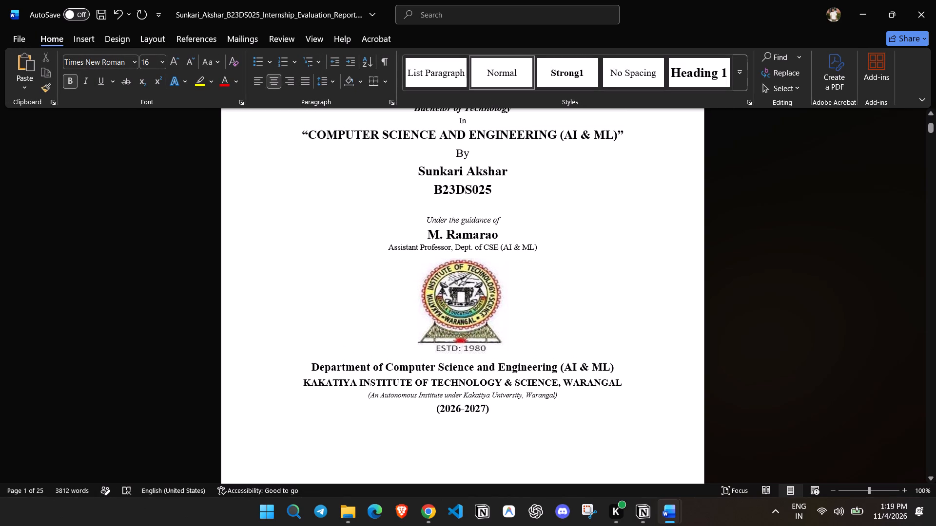
drag(563, 392, 370, 394)
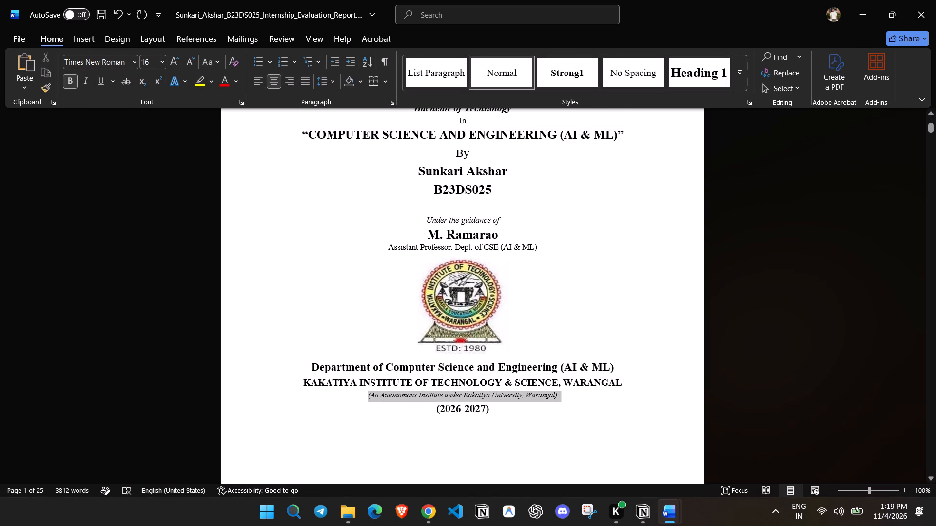
drag(370, 394, 369, 394)
click(171, 55)
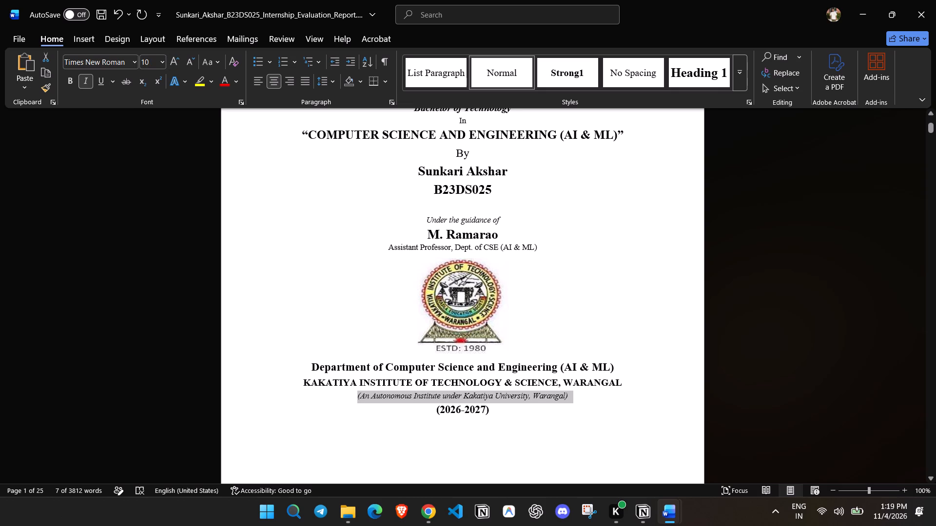
Add an empty paragraph between the "An Autonomous Institute" line and the academic year (2026-2027).
click(572, 395)
key(Return)
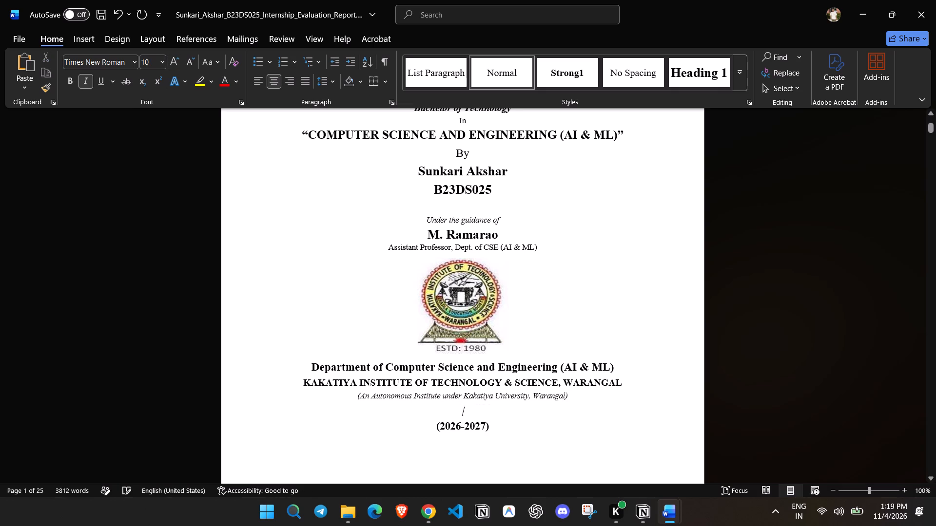
scroll(567, 383, down, 10)
scroll(568, 382, up, 11)
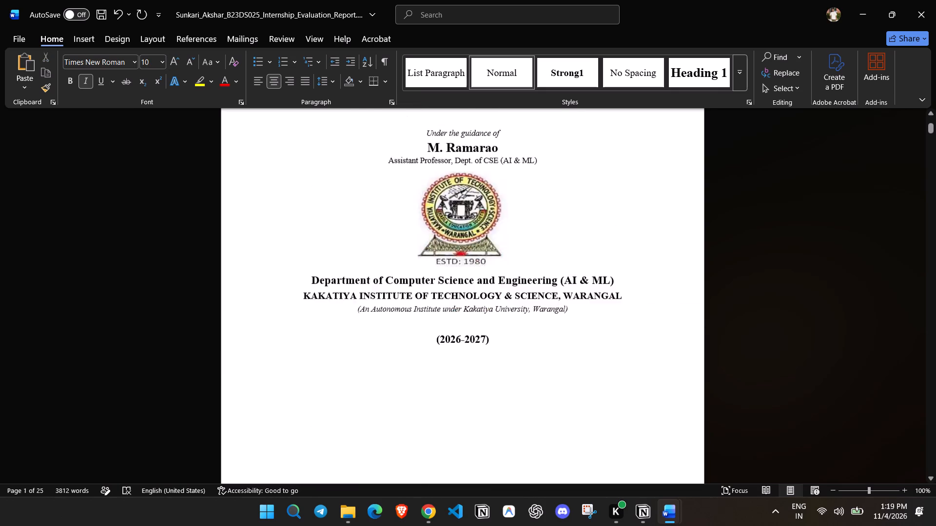
scroll(568, 381, up, 2)
scroll(566, 382, down, 3)
Stretch the institute logo on the cover page slightly taller by extending its bottom edge, keeping its width.
click(470, 279)
scroll(474, 281, down, 1)
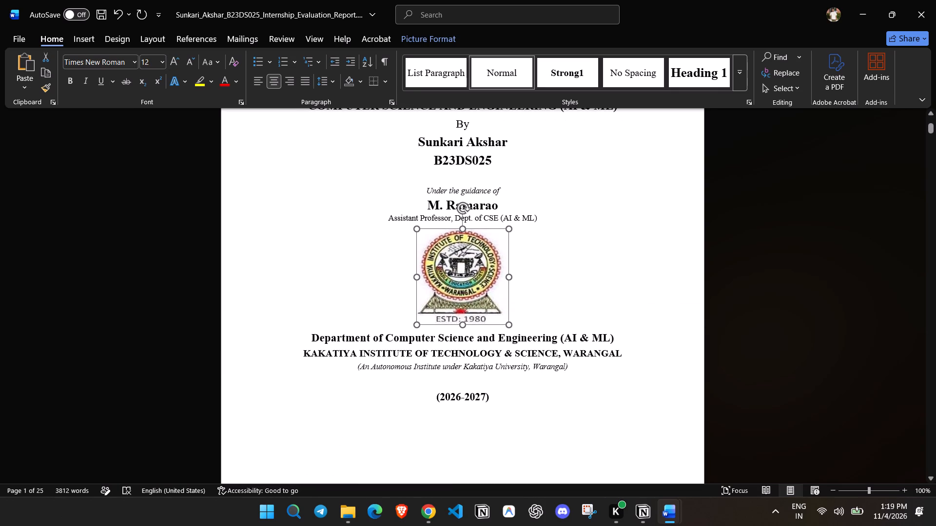
drag(465, 324, 465, 340)
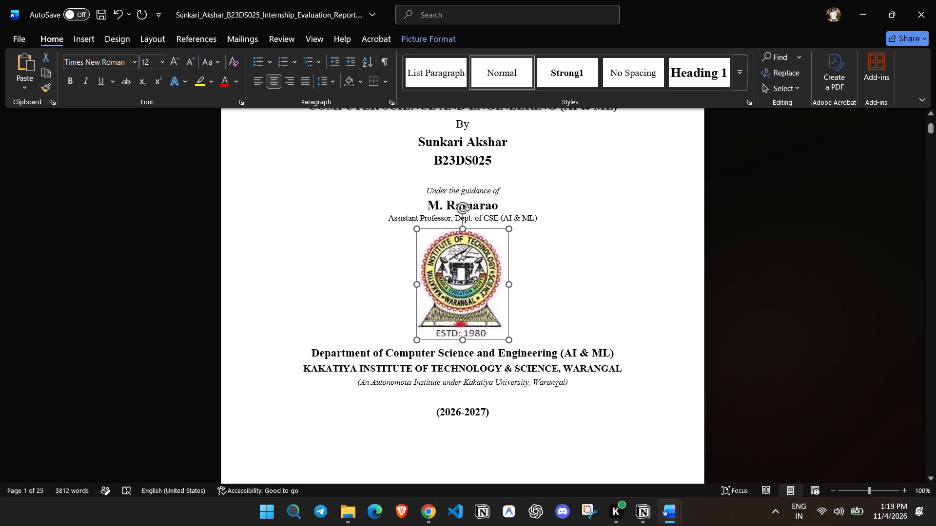
drag(465, 340, 464, 342)
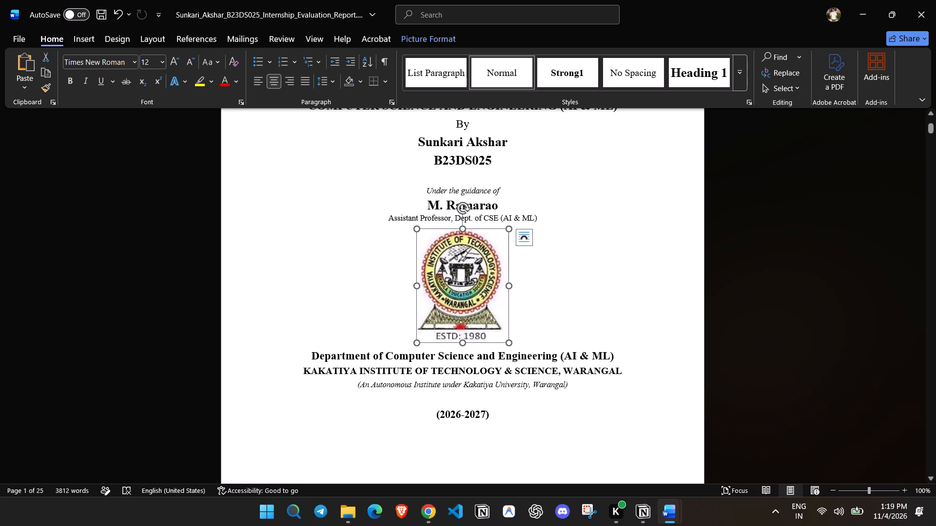
Compare the evaluation report's cover page, including its fonts and line spacing, with the reference internship report's cover.
scroll(521, 327, up, 7)
click(503, 352)
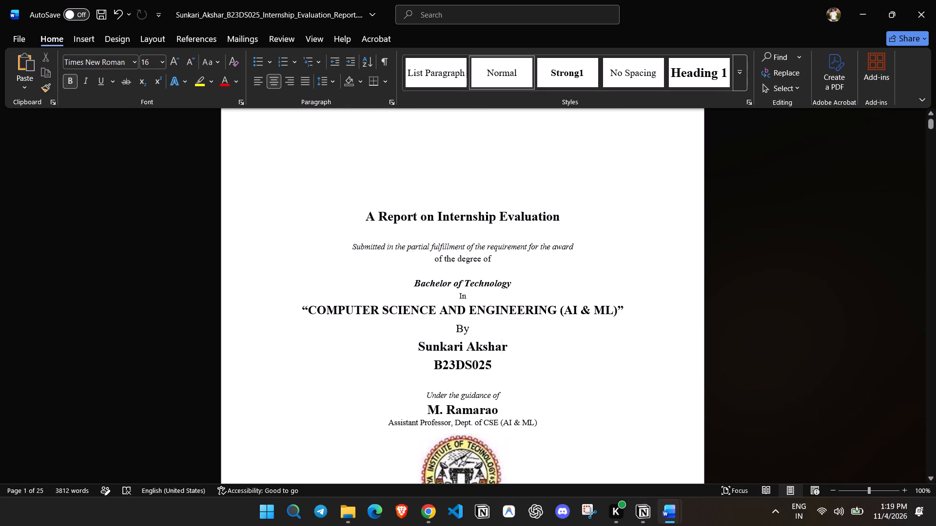
click(480, 281)
click(488, 246)
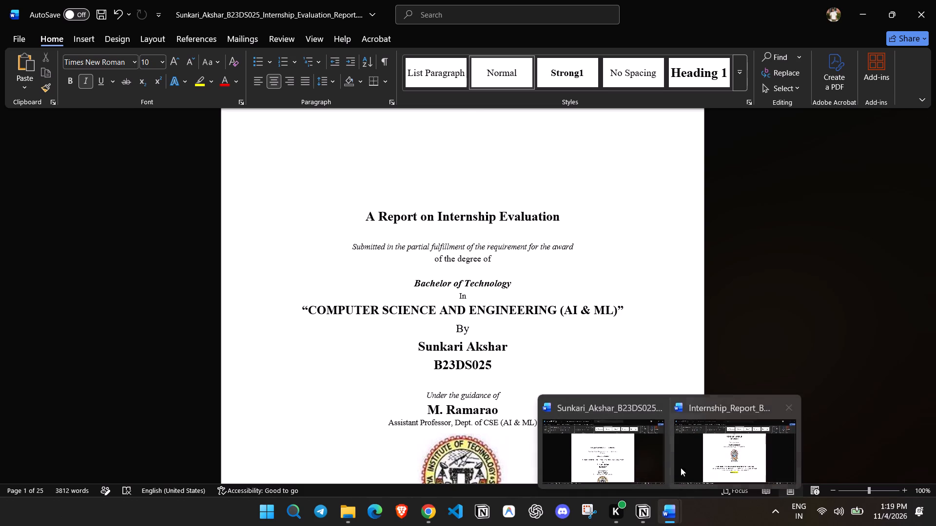
click(687, 459)
scroll(663, 439, up, 5)
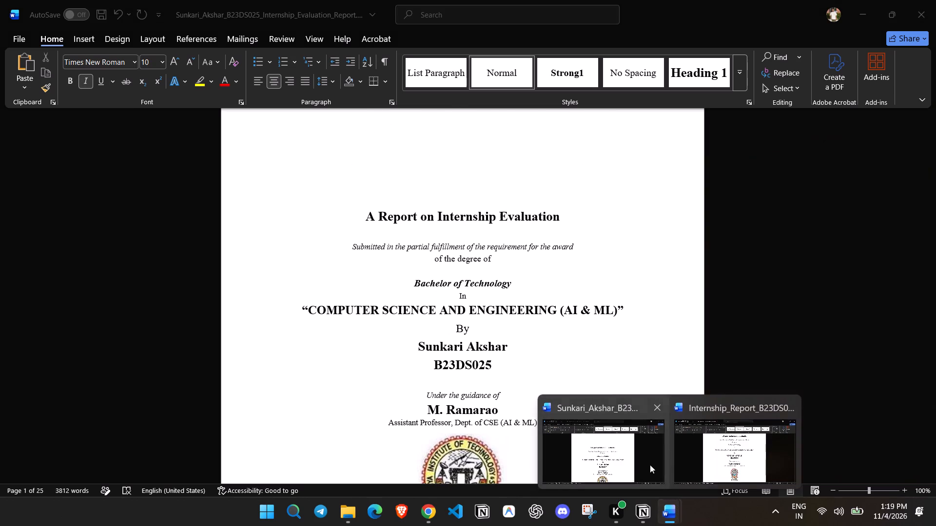
click(650, 465)
scroll(537, 348, up, 9)
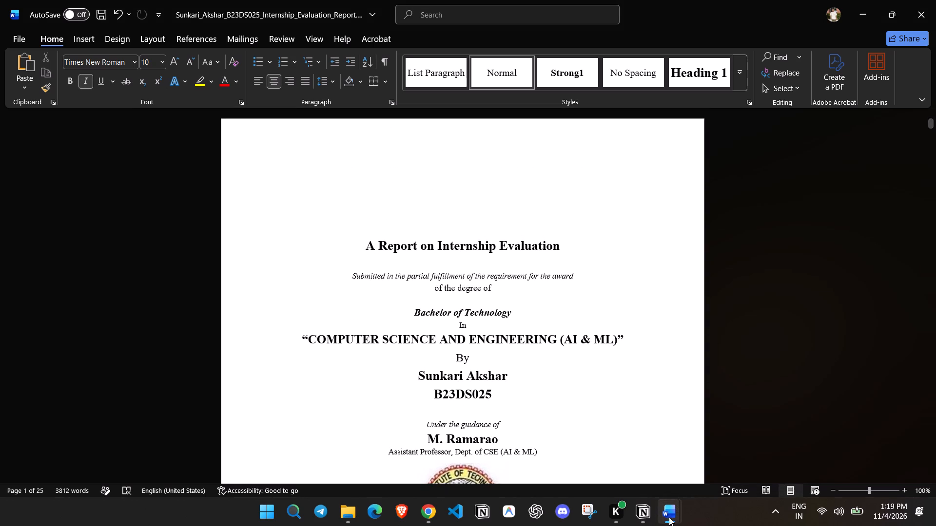
click(708, 455)
scroll(599, 373, up, 5)
scroll(624, 417, up, 4)
scroll(626, 416, down, 5)
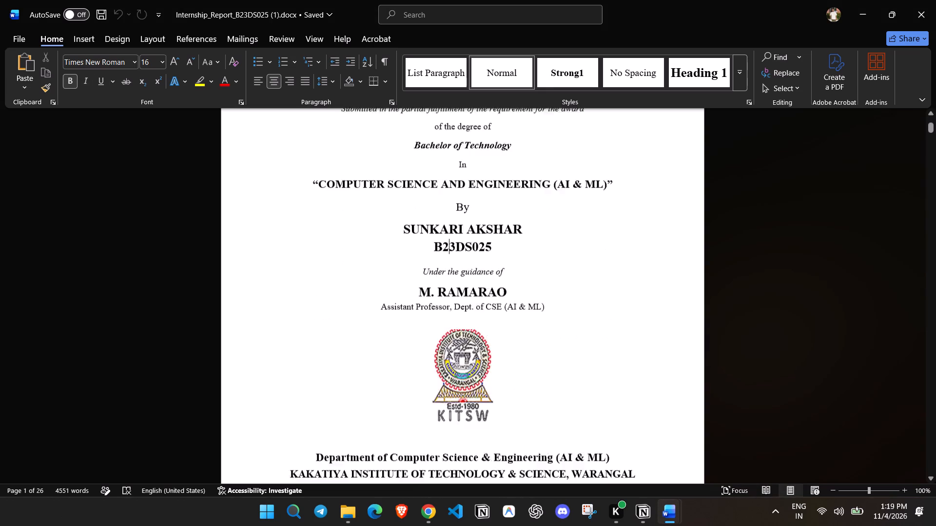
Examine the certificate page in the reference internship report and its counterpart in the evaluation report.
scroll(626, 414, down, 18)
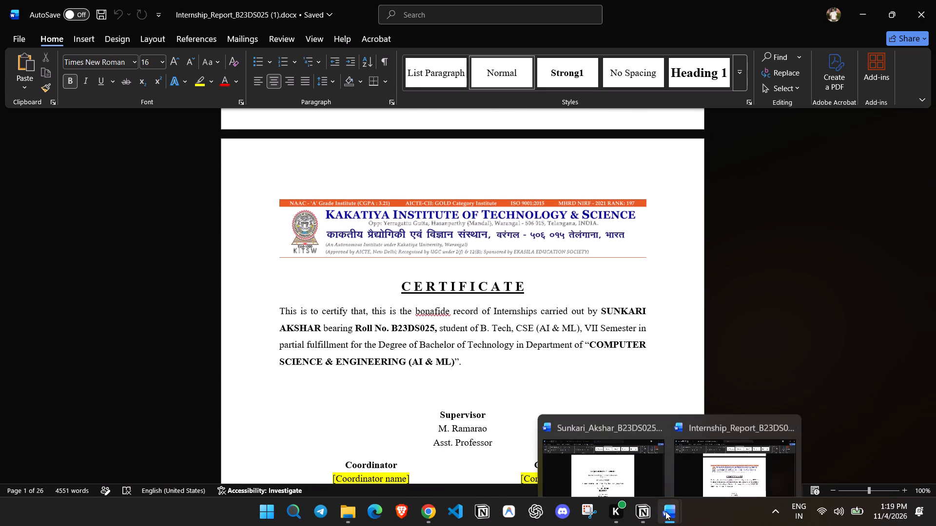
click(627, 468)
scroll(597, 395, down, 20)
scroll(597, 395, down, 3)
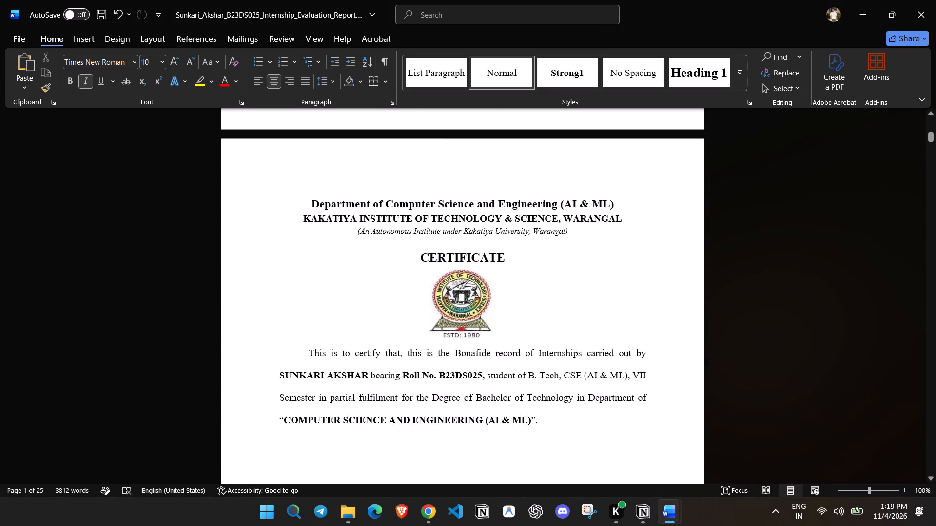
scroll(583, 372, down, 17)
scroll(584, 351, up, 9)
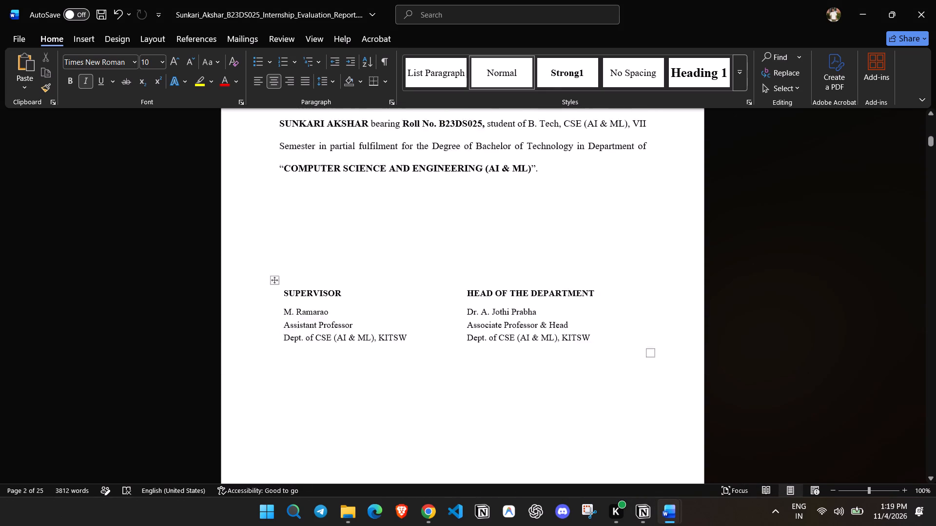
scroll(584, 351, up, 10)
scroll(510, 340, down, 3)
Delete the CERTIFICATE heading, logo and certification paragraph from page 2 of the evaluation report.
drag(311, 171, 402, 221)
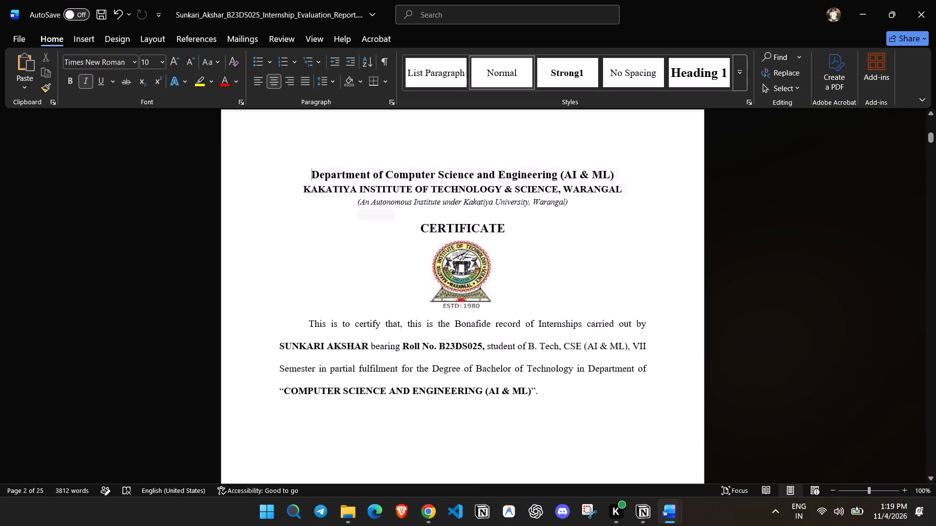
drag(402, 221, 517, 319)
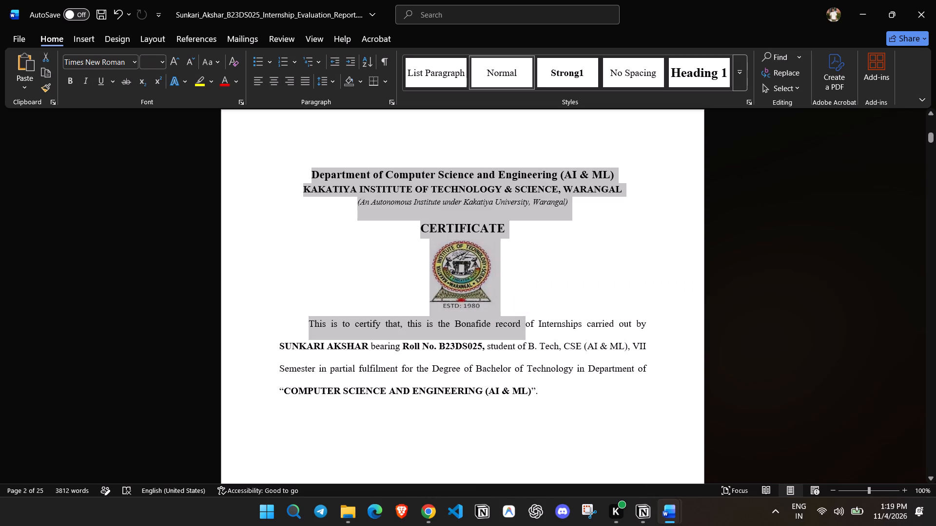
click(540, 361)
drag(546, 397, 423, 228)
key(BackSpace)
Delete the signature table with the Supervisor and Head of the Department entries from the evaluation report's certificate page.
drag(594, 359, 542, 359)
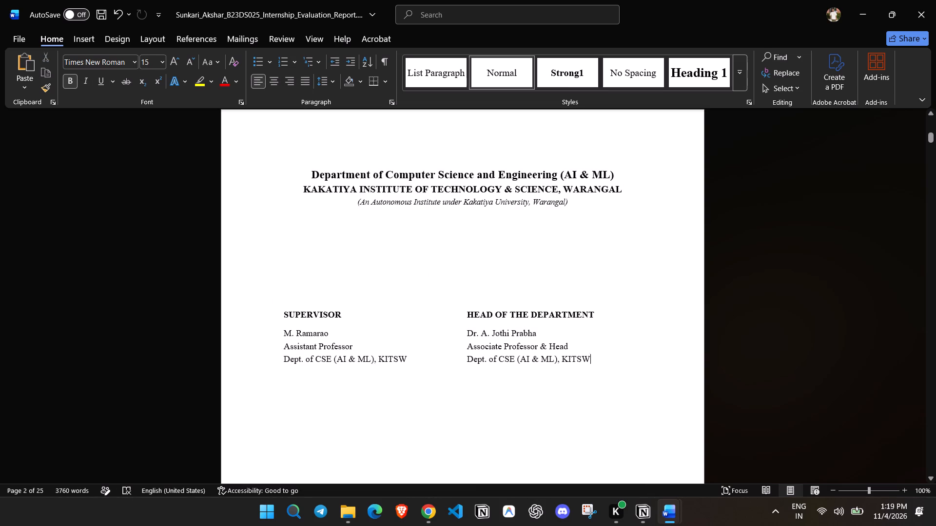
drag(542, 359, 310, 315)
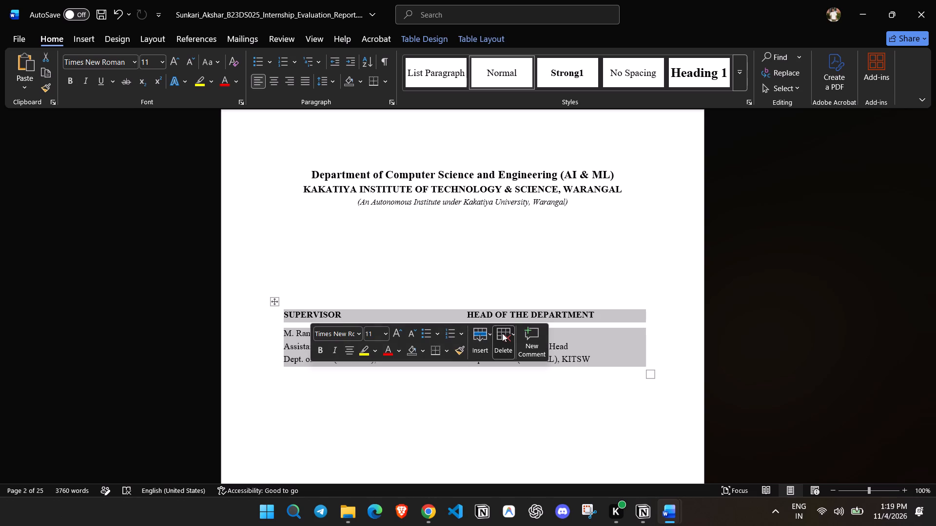
click(502, 333)
click(548, 416)
click(494, 239)
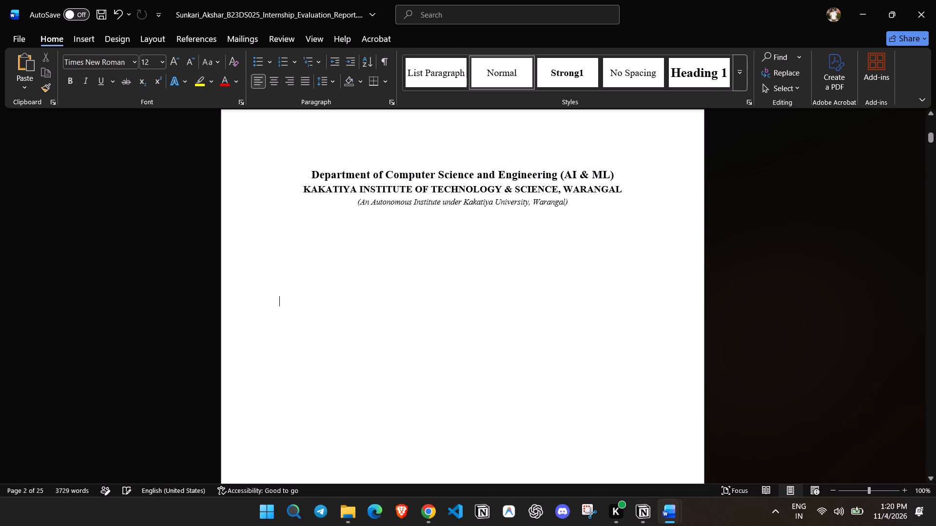
Copy the institute letterhead banner from the reference report's certificate page into a new line above the evaluation report's page 2 department line.
scroll(521, 235, up, 3)
scroll(568, 330, down, 4)
click(695, 466)
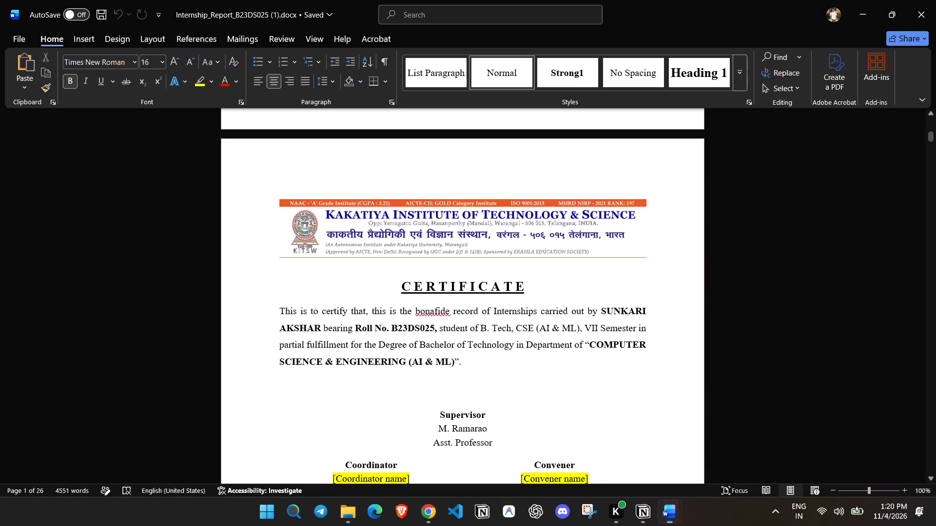
click(310, 218)
key(ctrl+c)
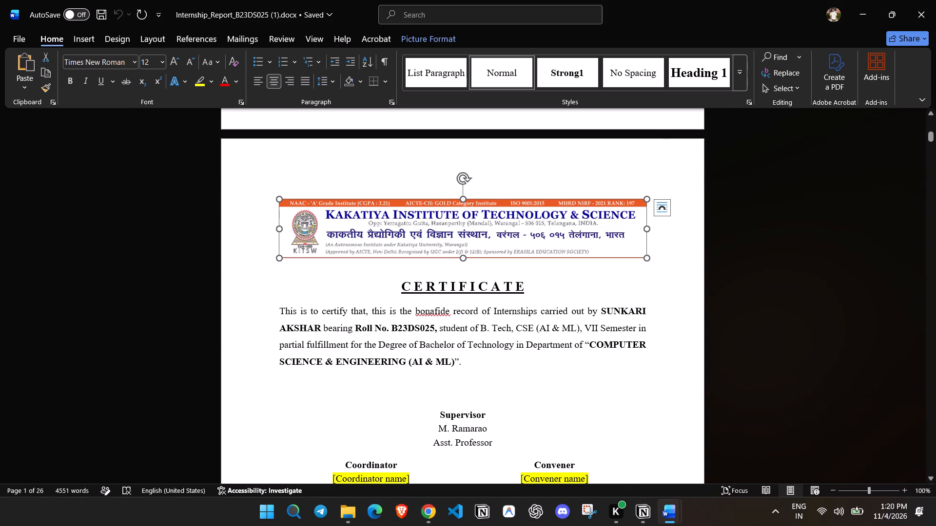
key(alt+Tab)
scroll(348, 217, up, 5)
click(336, 283)
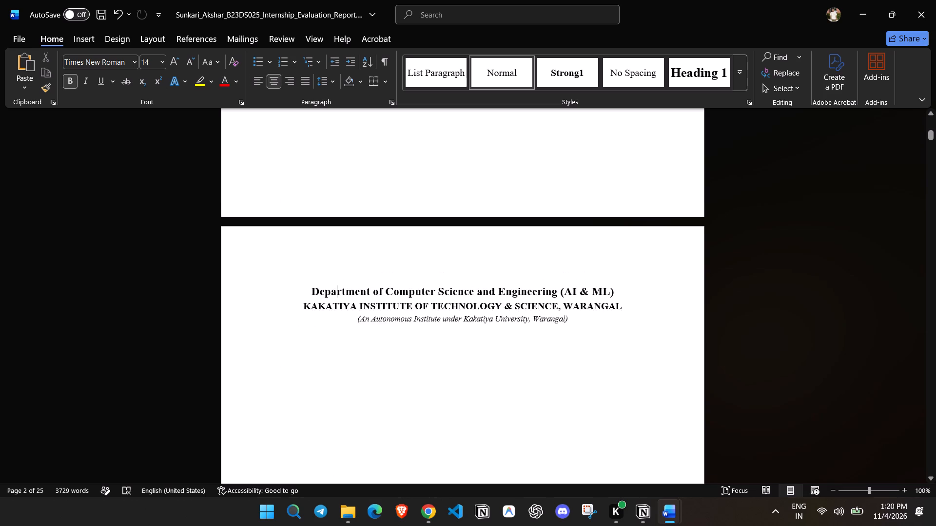
click(306, 286)
key(Return)
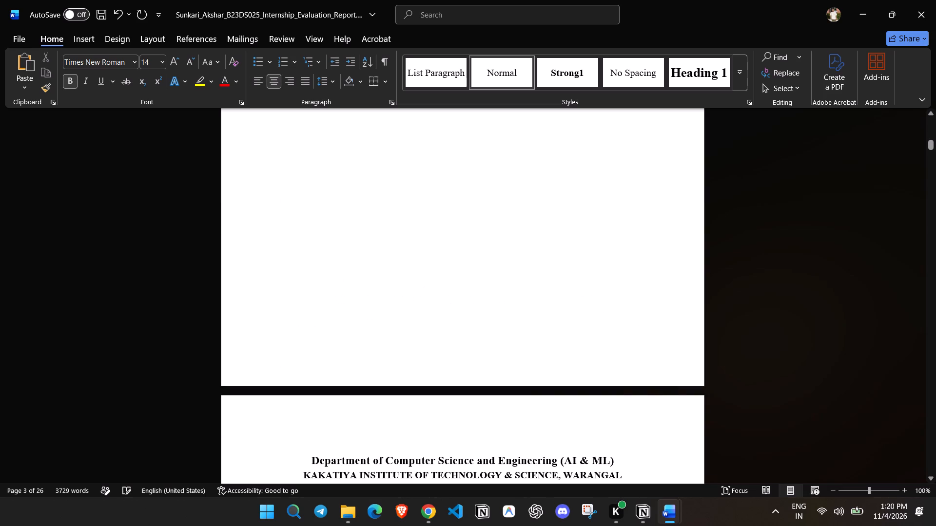
key(ctrl+z)
scroll(356, 269, up, 3)
key(shift+Return)
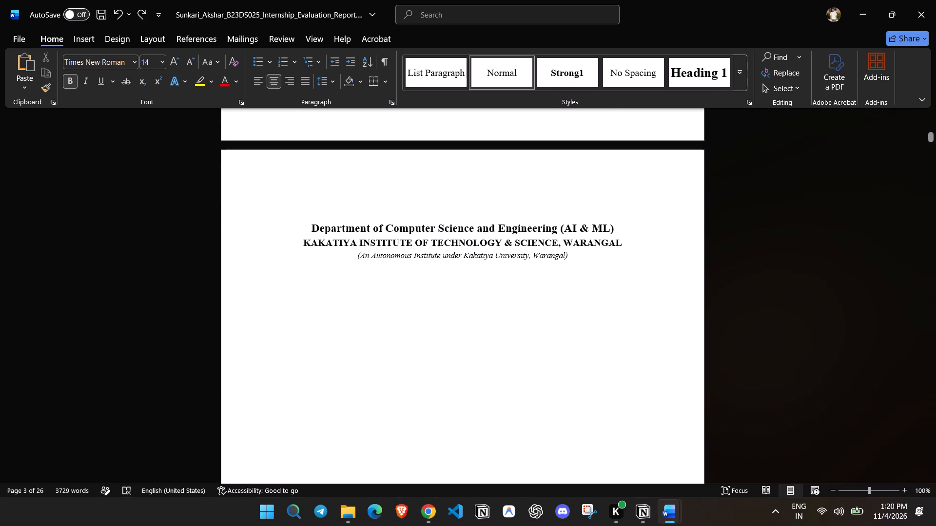
click(321, 215)
key(ctrl+v)
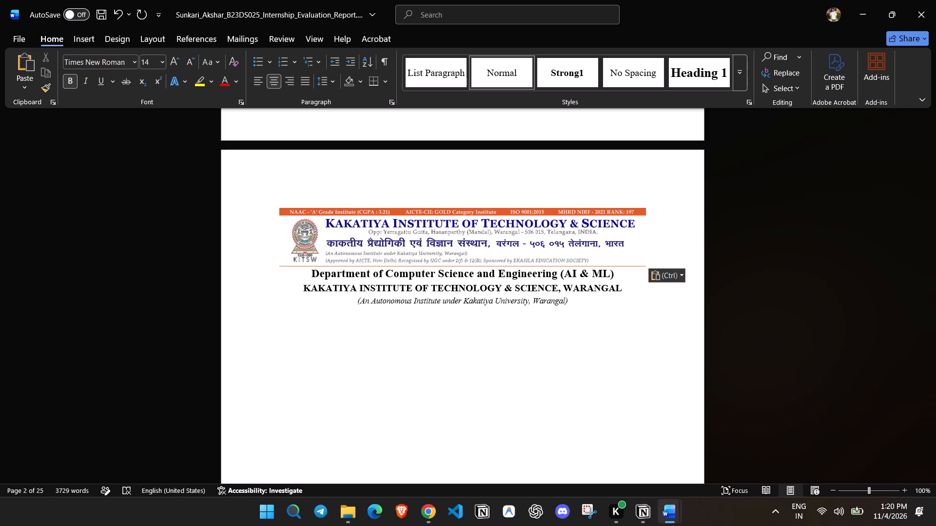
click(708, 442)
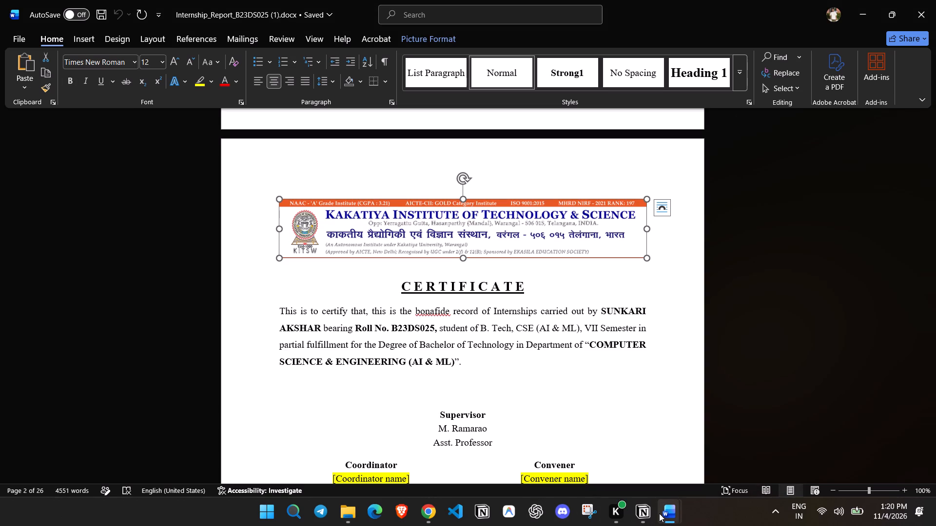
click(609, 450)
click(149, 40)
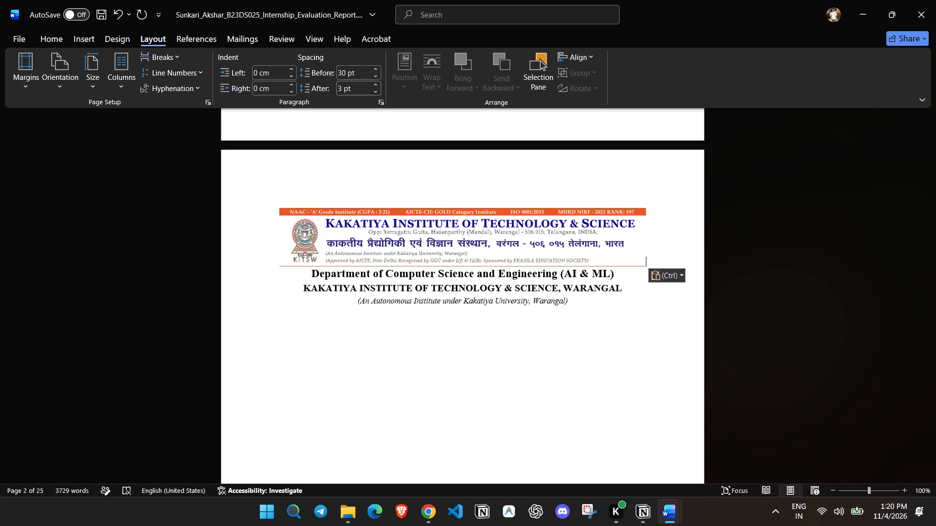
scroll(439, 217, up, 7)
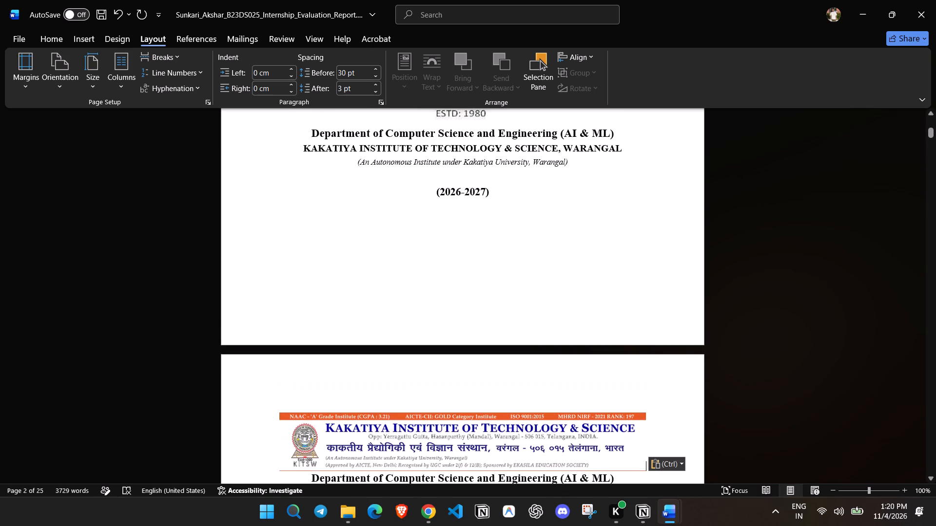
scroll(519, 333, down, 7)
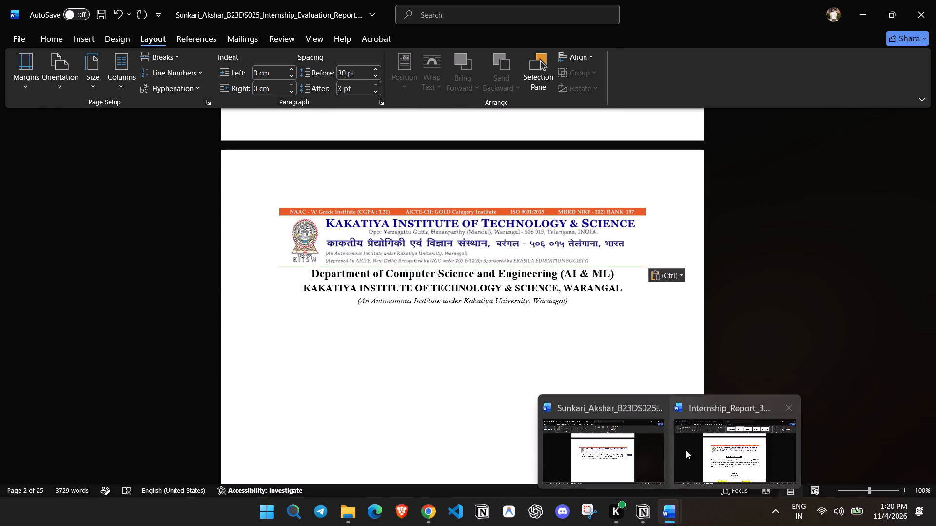
Copy the CERTIFICATE heading and the certification paragraph from the reference internship report.
click(690, 444)
scroll(526, 377, down, 2)
scroll(489, 290, up, 1)
click(484, 337)
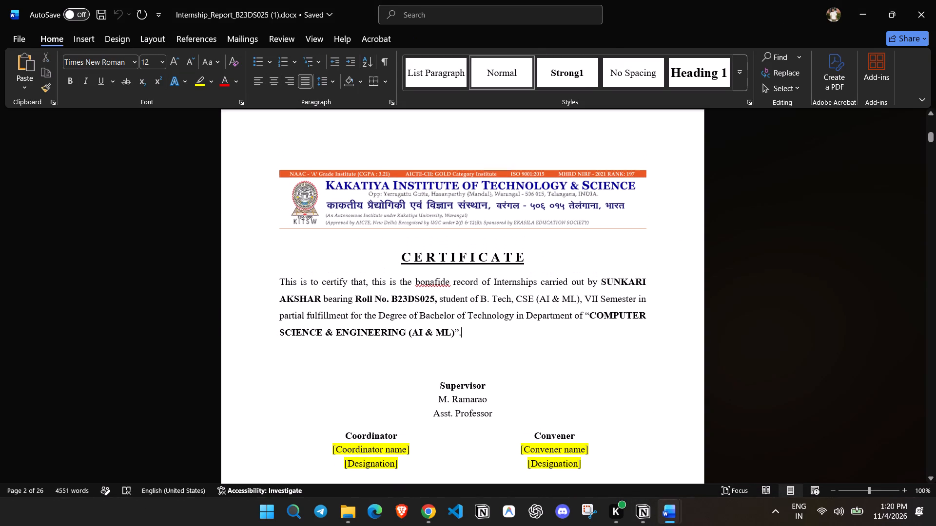
drag(478, 337, 410, 259)
key(ctrl+c)
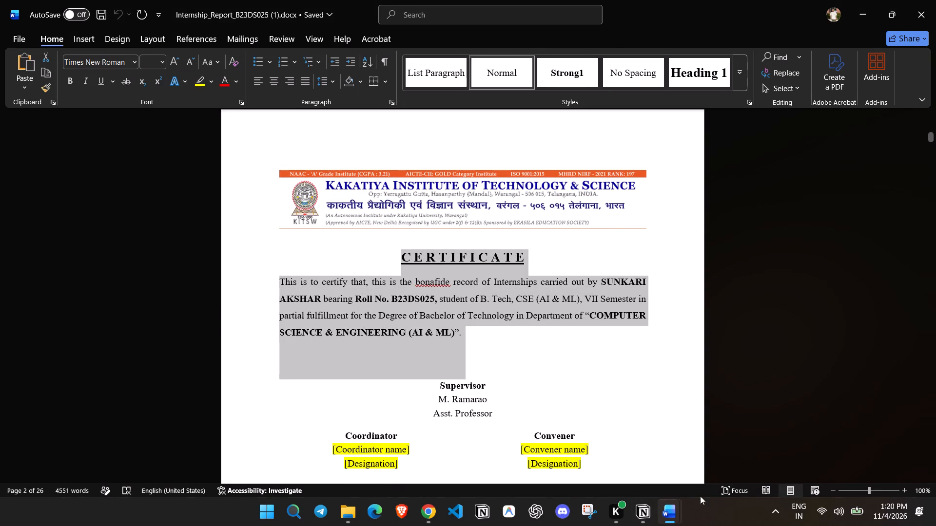
Delete the department, institute and "An Autonomous Institute" lines beneath the letterhead banner on the evaluation report's certificate page.
click(635, 461)
drag(576, 307, 488, 300)
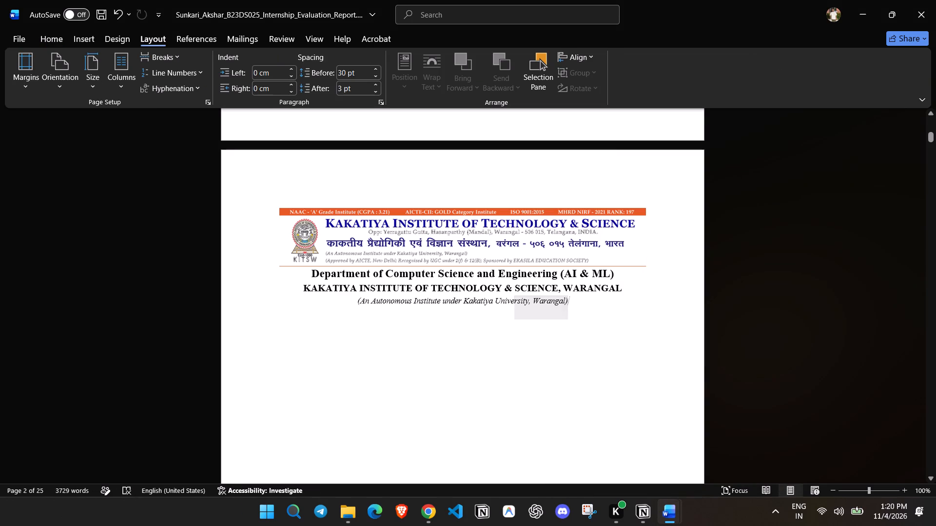
drag(488, 300, 360, 287)
key(BackSpace)
key(BackSpace)
key(BackSpace)
key(BackSpace)
key(BackSpace)
key(BackSpace)
key(BackSpace)
key(BackSpace)
key(BackSpace)
key(BackSpace)
key(BackSpace)
key(BackSpace)
key(BackSpace)
key(BackSpace)
key(BackSpace)
key(BackSpace)
key(BackSpace)
key(BackSpace)
key(BackSpace)
key(BackSpace)
key(BackSpace)
key(BackSpace)
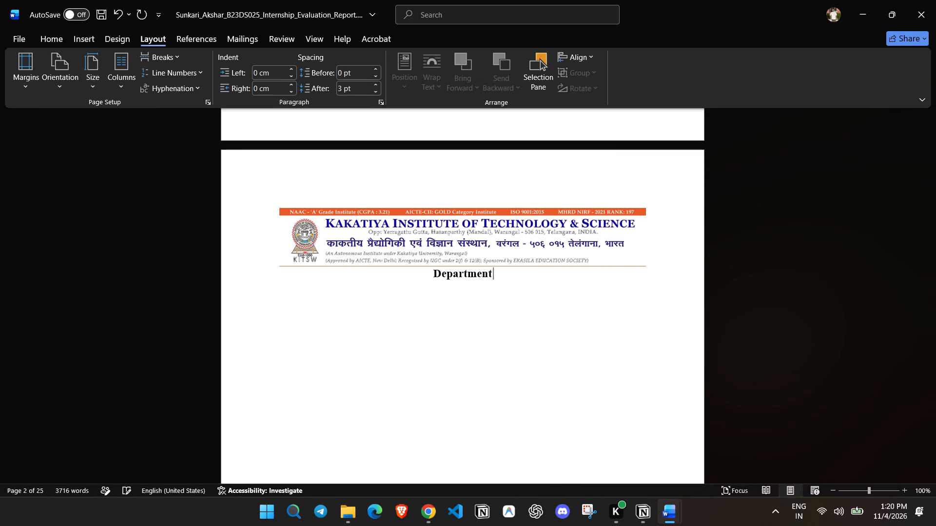
key(BackSpace)
key(BackSpace)
key(BackSpace)
key(BackSpace)
key(BackSpace)
key(BackSpace)
key(BackSpace)
key(BackSpace)
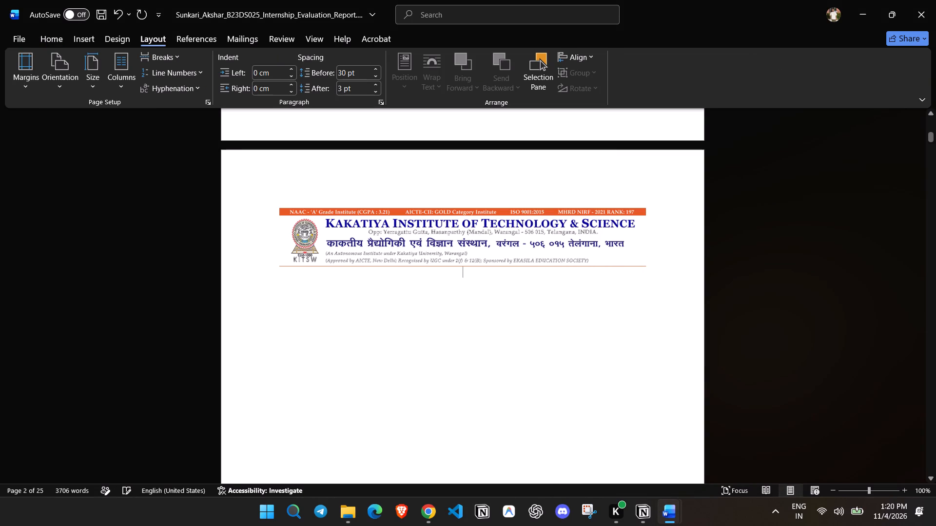
Paste the copied CERTIFICATE heading and certification paragraph below the letterhead banner.
key(ctrl+v)
scroll(434, 300, up, 3)
scroll(435, 300, down, 17)
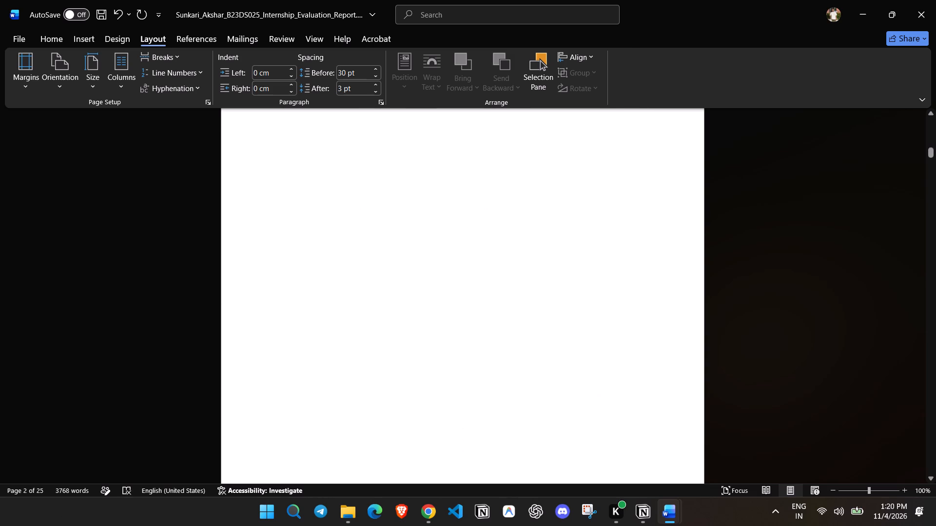
scroll(437, 299, down, 11)
scroll(437, 299, up, 18)
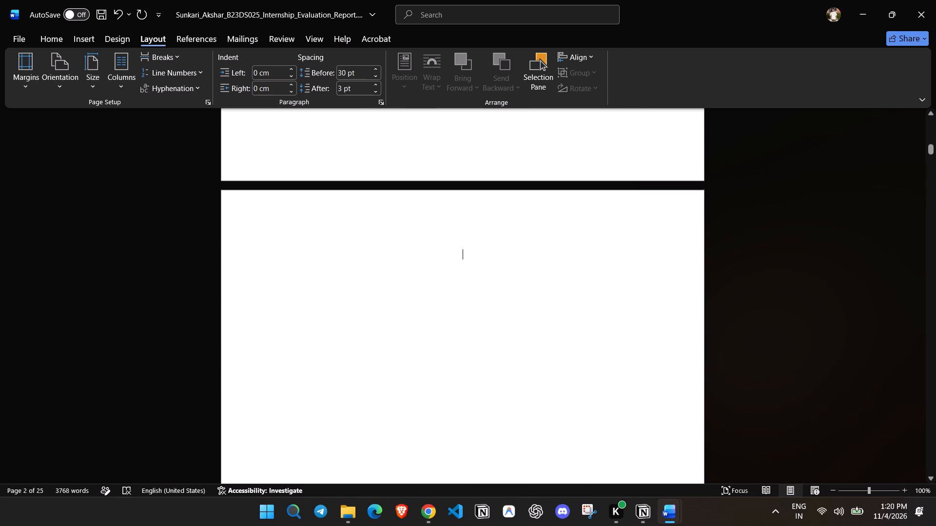
Delete the empty paragraph on the blank page that follows the pasted certificate text.
click(291, 256)
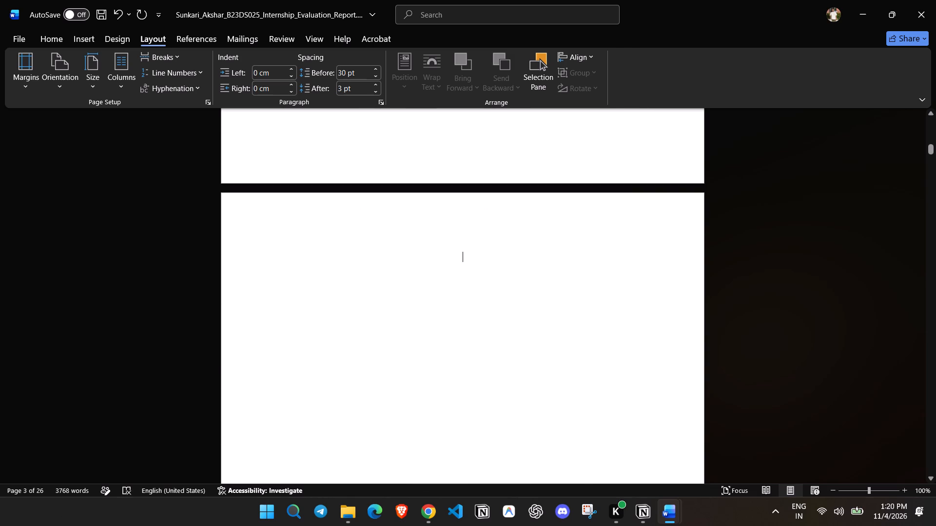
key(Delete)
scroll(280, 295, up, 7)
scroll(393, 335, up, 3)
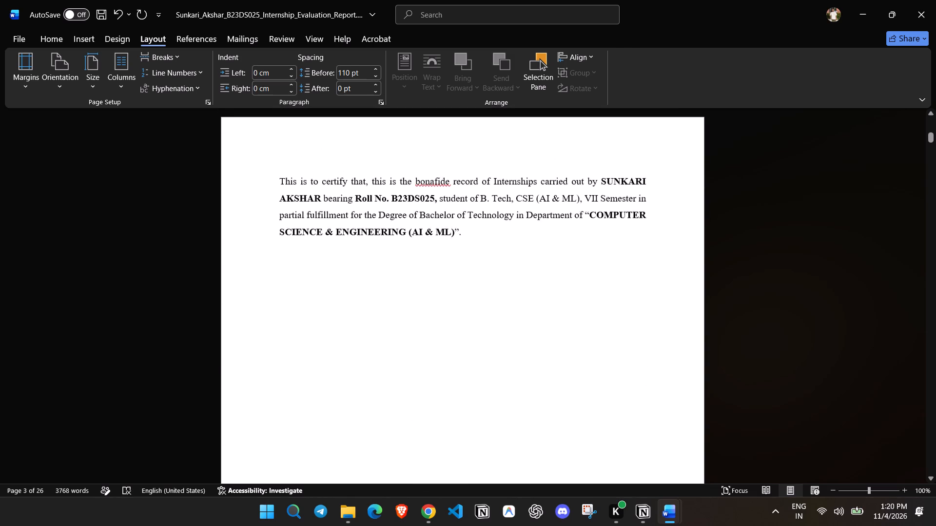
Insert two blank lines after the "(2026-2027)" line so the letterhead banner and certificate start on their own page.
scroll(409, 332, up, 15)
scroll(417, 329, down, 6)
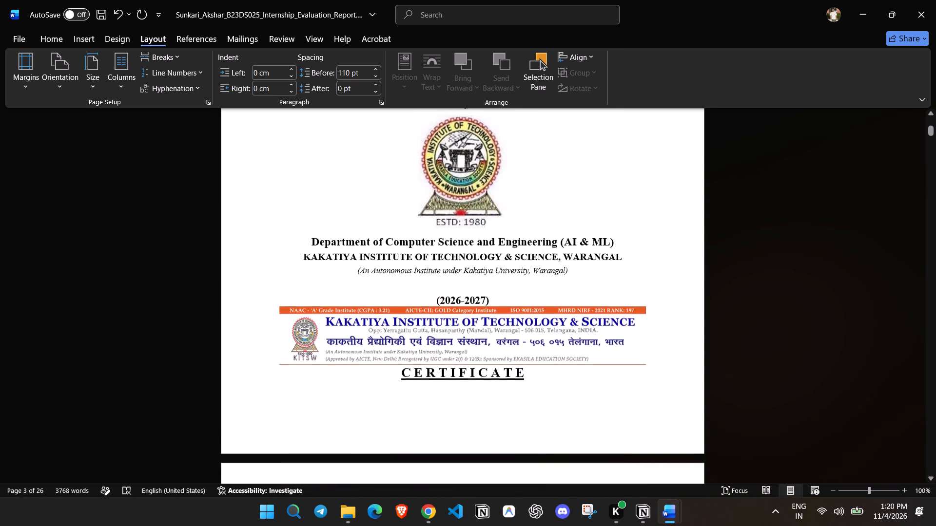
click(497, 300)
key(Return)
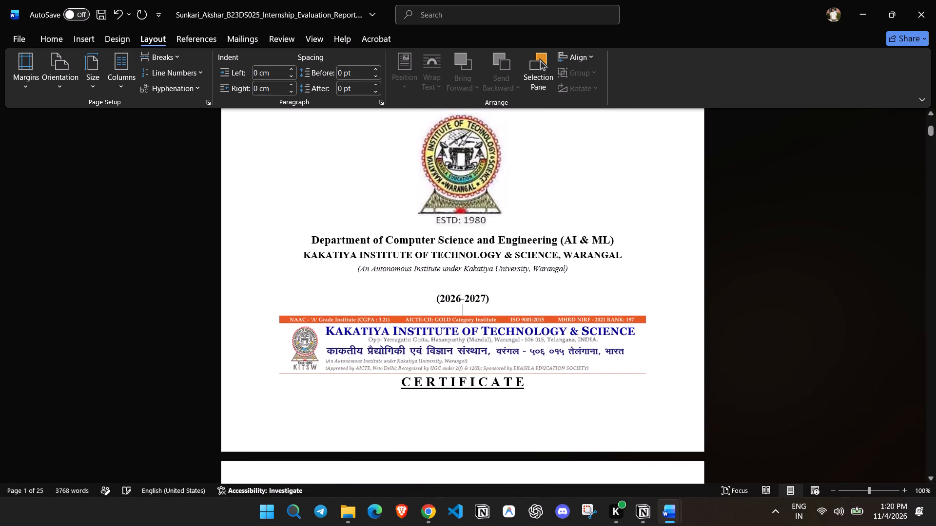
key(Return)
Insert a line break between the letterhead banner and the CERTIFICATE heading.
scroll(503, 312, down, 8)
scroll(480, 267, up, 2)
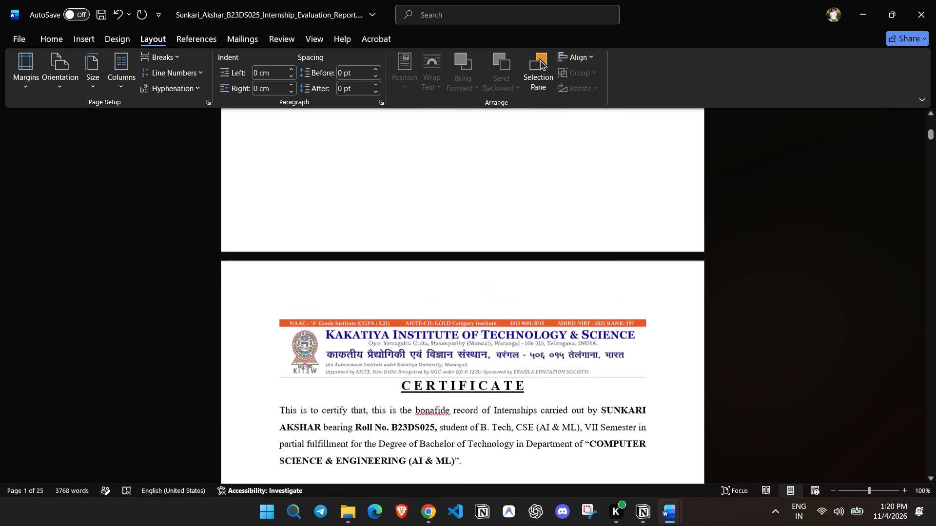
scroll(481, 263, up, 4)
scroll(481, 263, down, 11)
scroll(493, 246, up, 2)
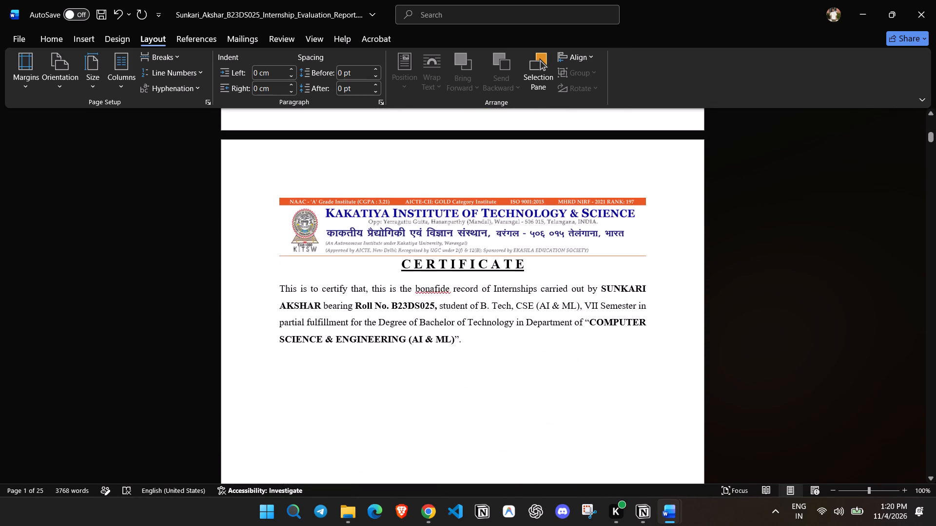
click(672, 246)
key(shift+Return)
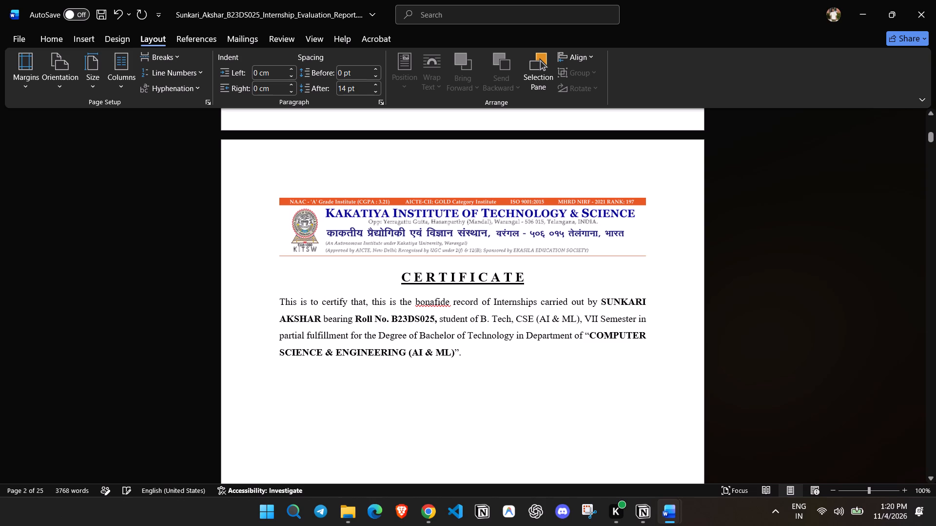
Correct the flagged word "bonafide" in the certification paragraph to "Bonafide".
right_click(431, 304)
click(364, 55)
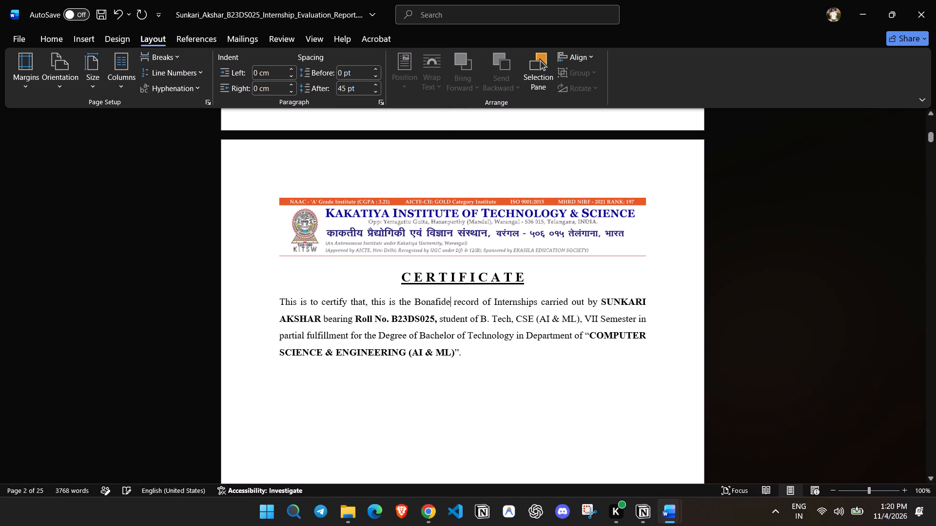
Copy the signature block, from Supervisor through Head of the Department, from the reference internship report's certificate page.
key(alt+Tab)
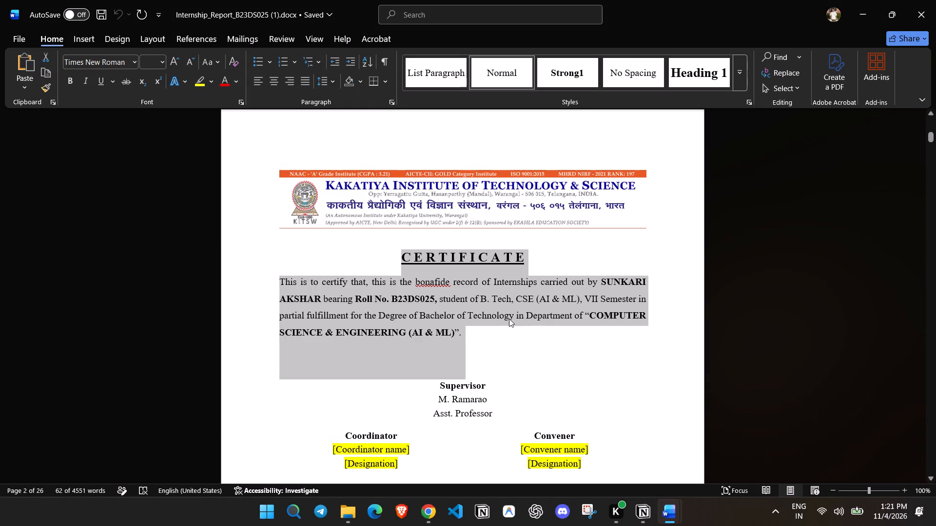
click(486, 291)
key(alt+Tab)
click(434, 336)
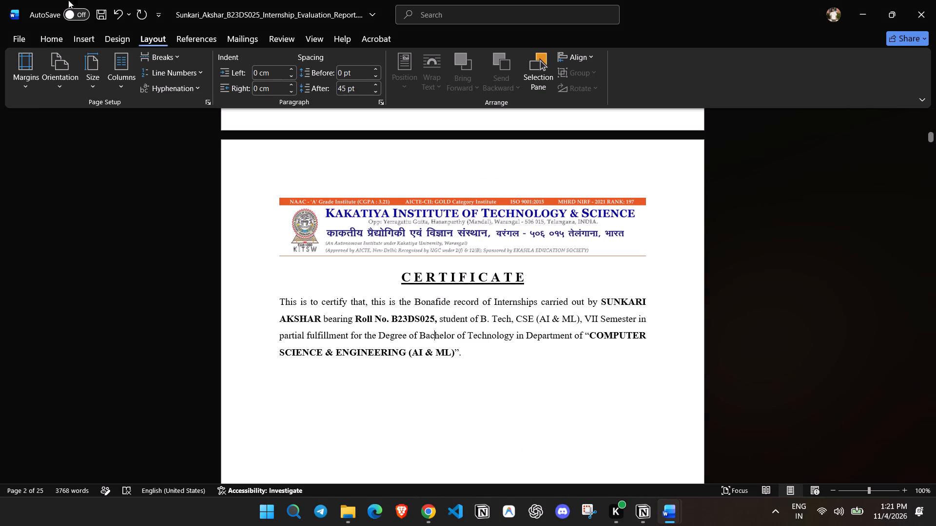
click(58, 42)
click(473, 335)
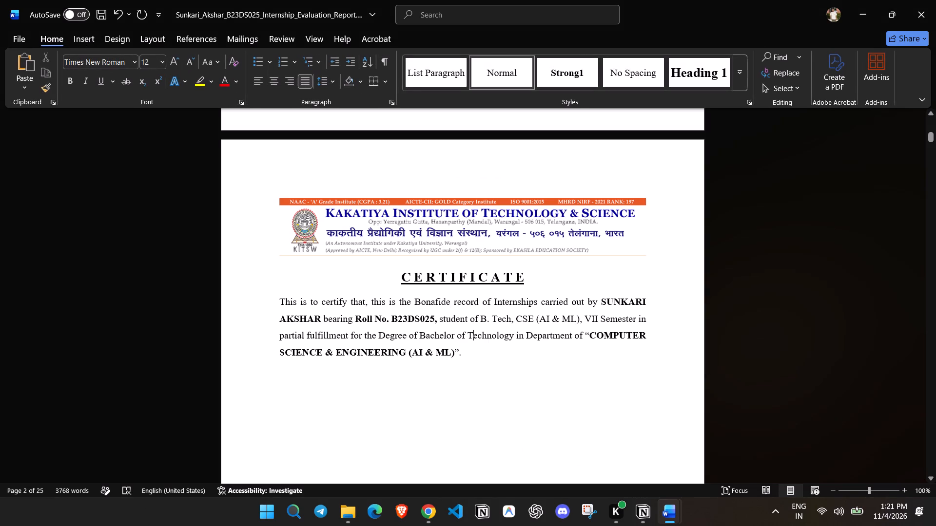
click(482, 350)
scroll(483, 347, down, 5)
key(alt+Tab)
scroll(489, 322, down, 5)
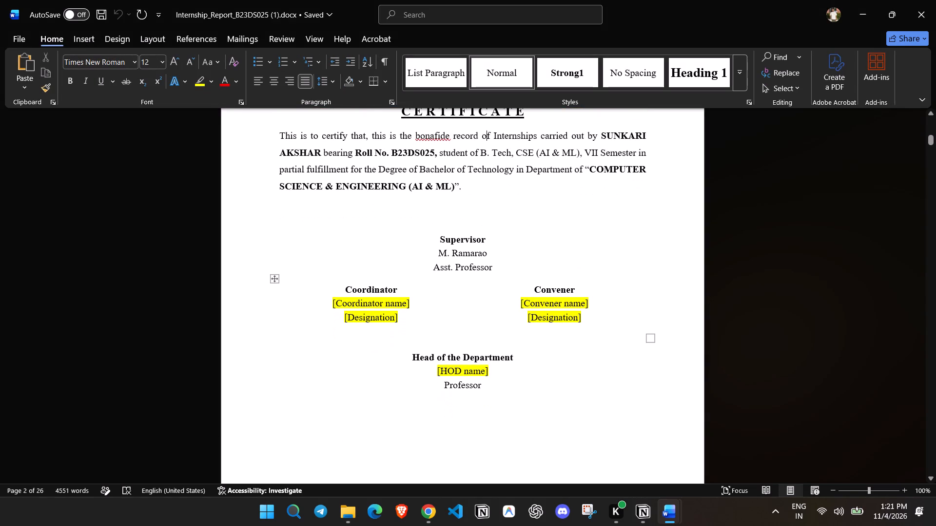
drag(507, 391, 397, 225)
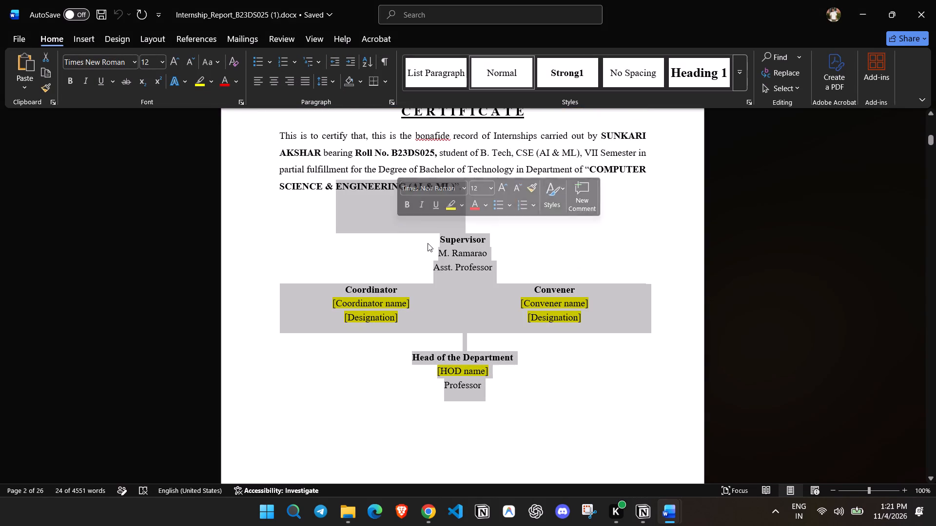
click(428, 243)
drag(494, 397, 434, 239)
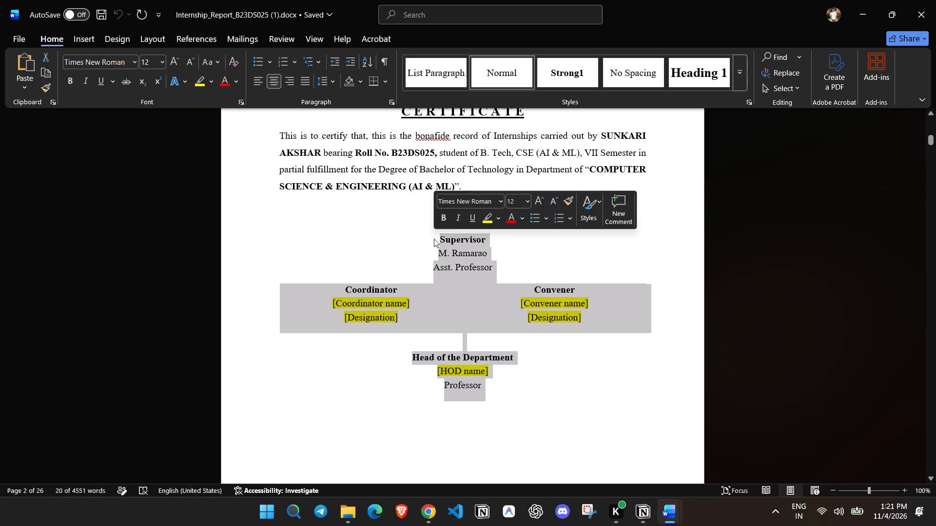
key(ctrl+c)
Paste the copied signature block on a new paragraph below the certification paragraph in the evaluation report.
key(alt+Tab)
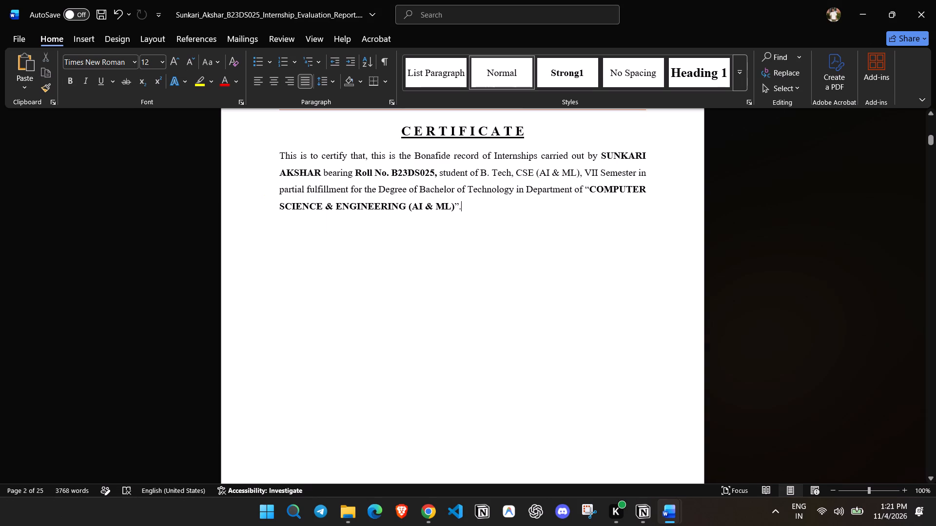
key(shift+Return)
key(shift+Return)
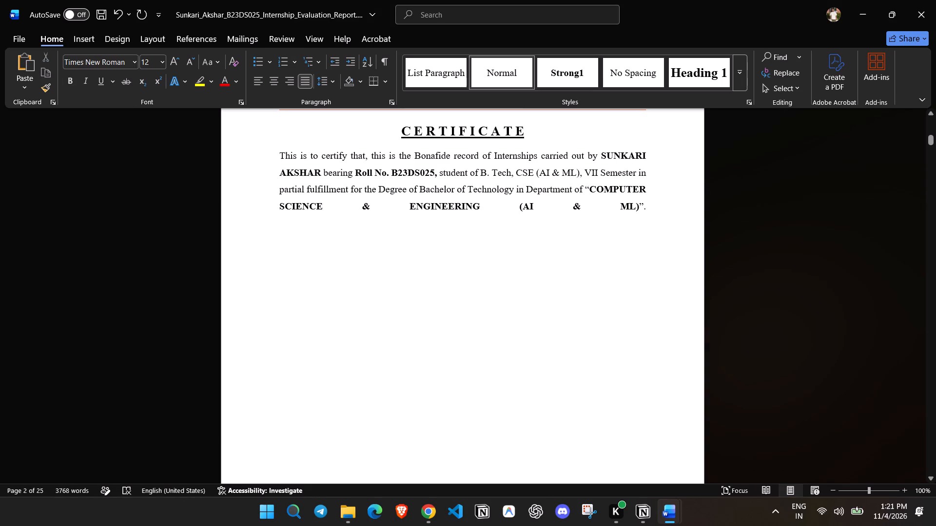
key(ctrl+z)
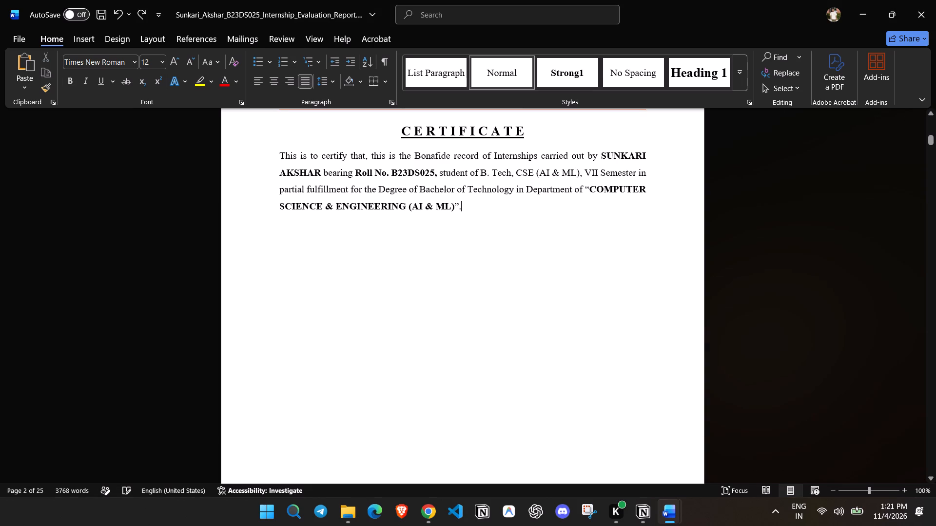
key(Return)
key(ctrl+v)
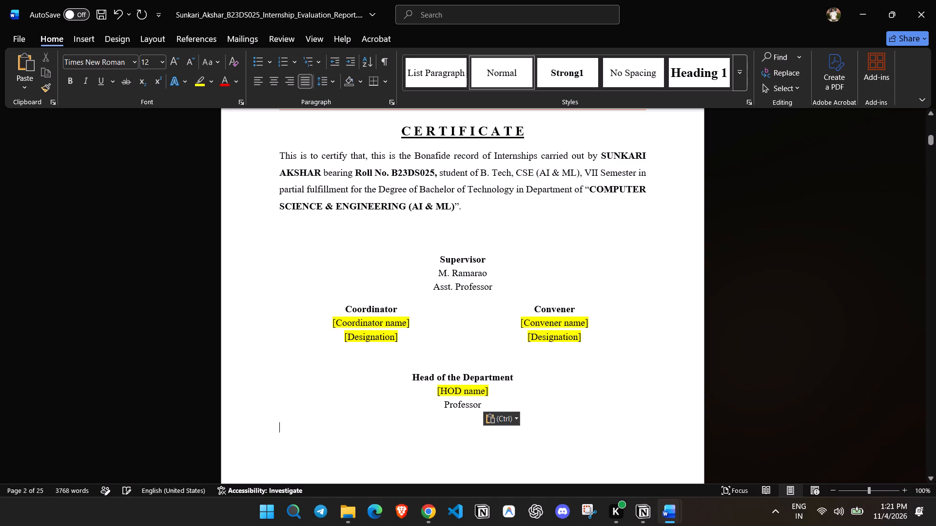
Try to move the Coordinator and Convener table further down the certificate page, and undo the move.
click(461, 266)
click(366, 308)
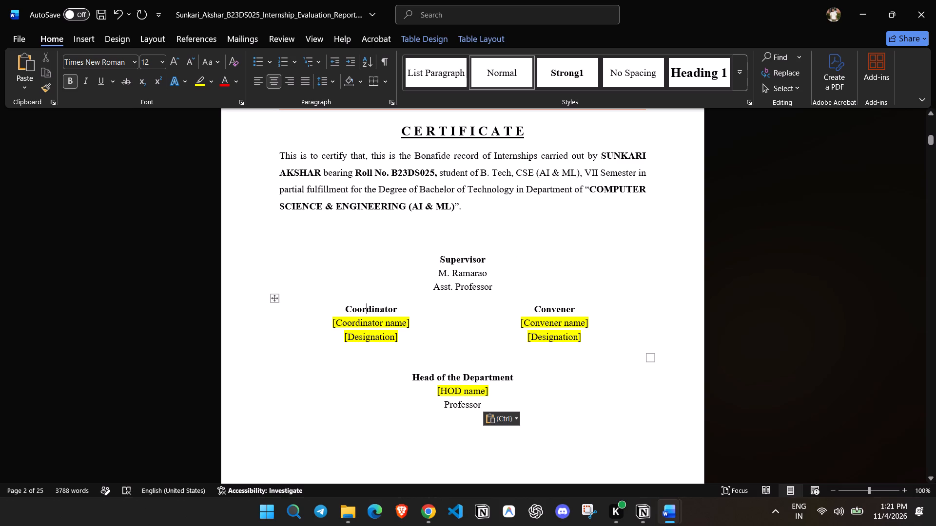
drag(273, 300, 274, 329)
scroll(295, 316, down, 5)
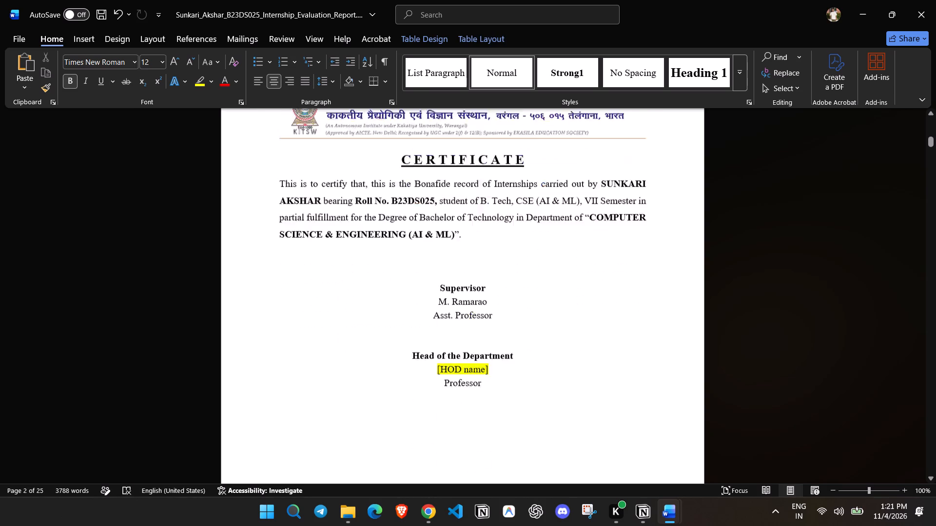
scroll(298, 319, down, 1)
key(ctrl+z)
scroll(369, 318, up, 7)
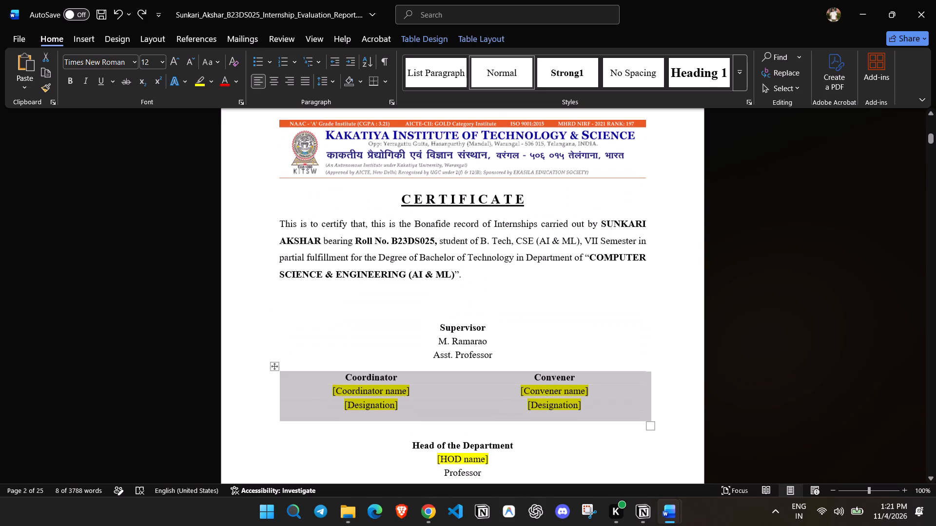
Add two empty paragraphs between the certification paragraph and the Supervisor signature block.
click(456, 309)
click(481, 296)
key(Return)
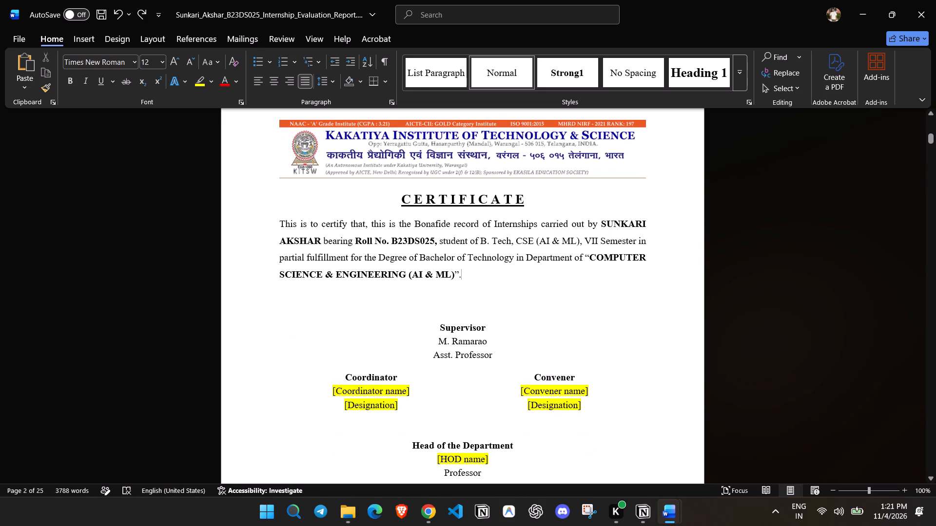
scroll(523, 312, down, 10)
scroll(522, 312, up, 2)
key(Return)
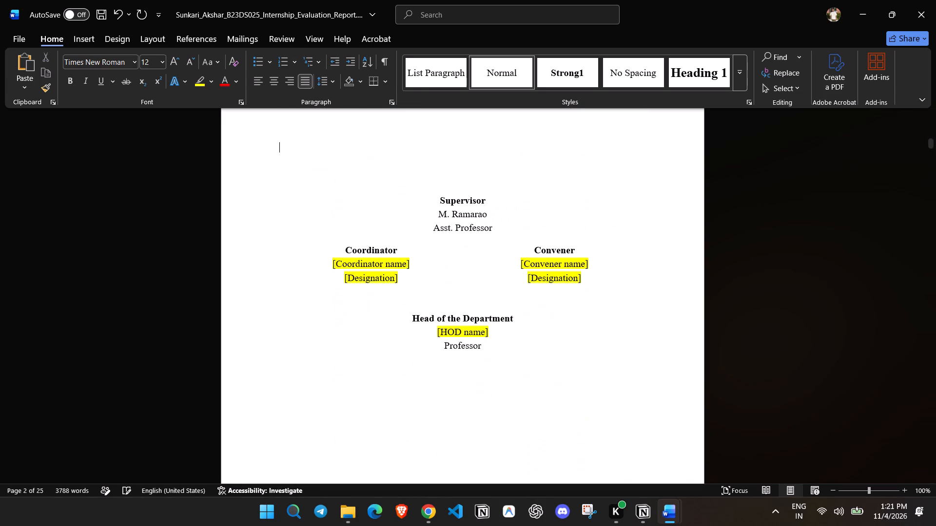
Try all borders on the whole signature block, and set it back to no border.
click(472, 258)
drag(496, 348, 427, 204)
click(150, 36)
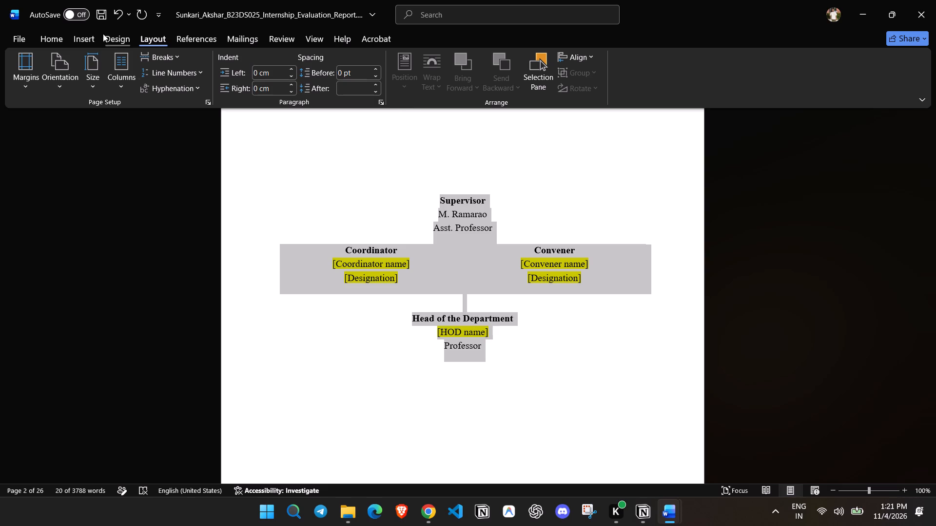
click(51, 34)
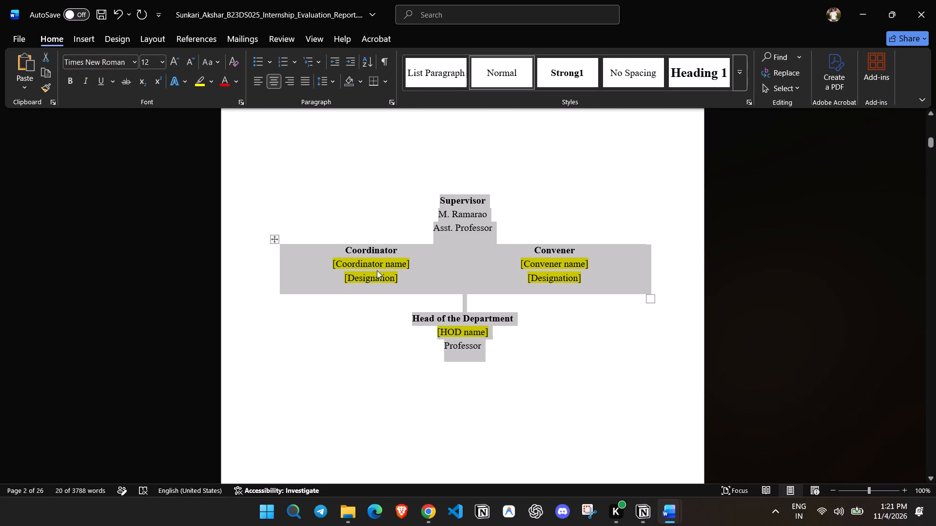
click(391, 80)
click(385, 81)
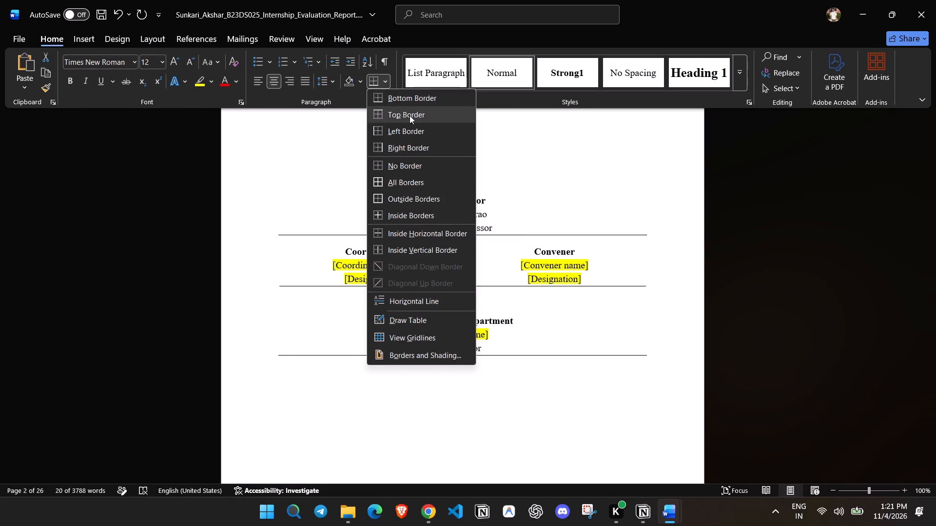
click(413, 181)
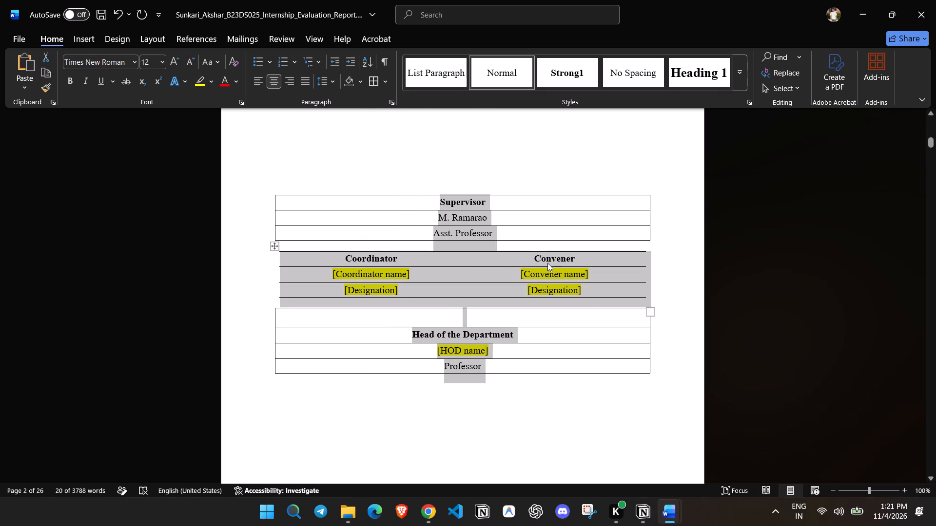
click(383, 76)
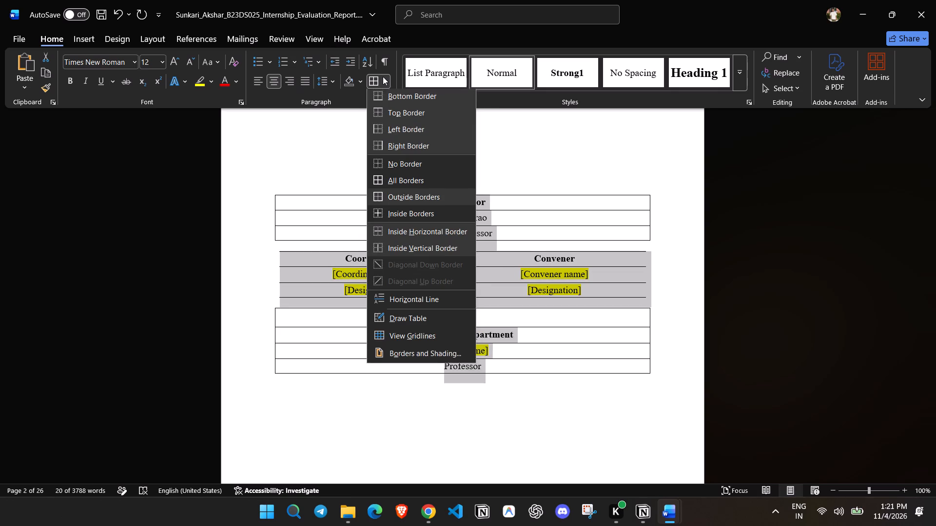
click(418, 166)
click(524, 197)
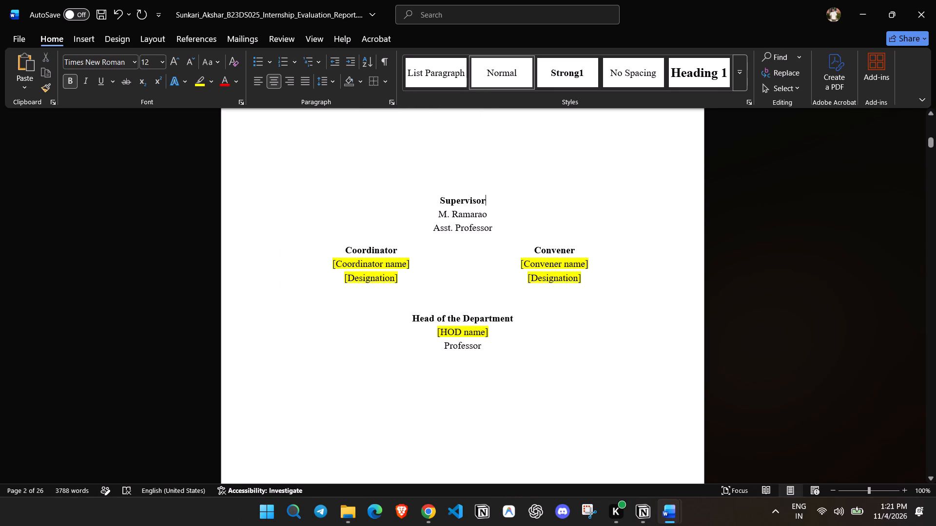
Replace the highlighted "[HOD name]" placeholder under Head of the Department with the department head's name.
click(489, 332)
key(BackSpace)
key(BackSpace)
key(BackSpace)
key(BackSpace)
key(BackSpace)
key(BackSpace)
key(BackSpace)
key(BackSpace)
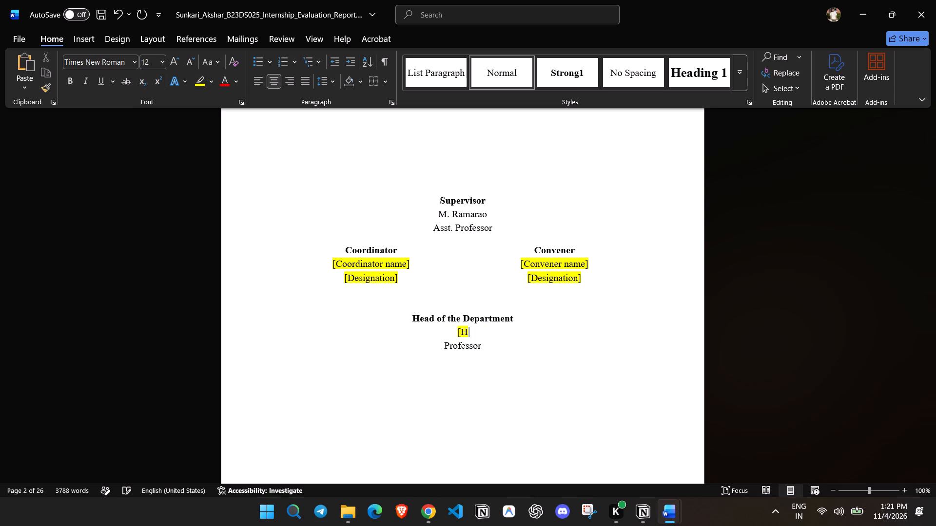
key(BackSpace)
key(BackSpace)
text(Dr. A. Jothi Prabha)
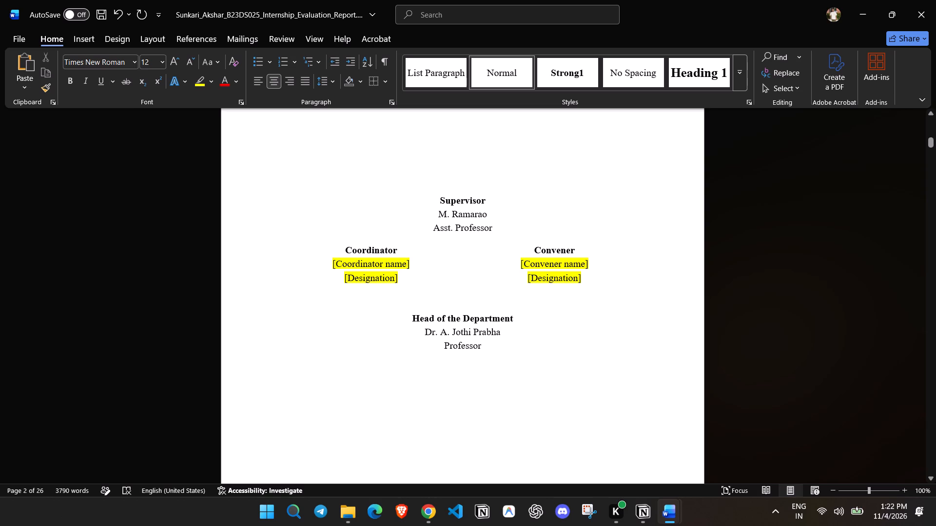
Change the department head's designation to "Associate Professor".
click(500, 350)
key(Left)
key(Left)
key(Left)
key(Left)
key(Left)
key(Left)
key(Left)
key(Left)
key(Left)
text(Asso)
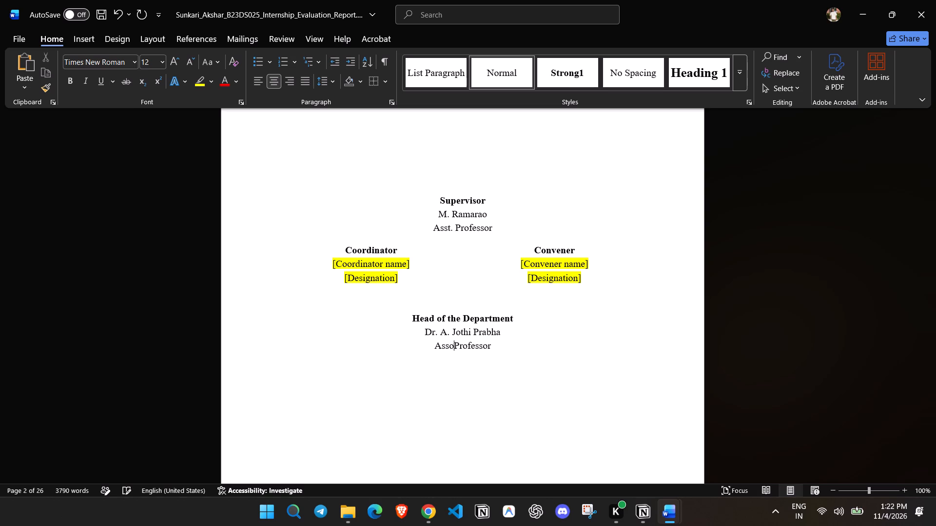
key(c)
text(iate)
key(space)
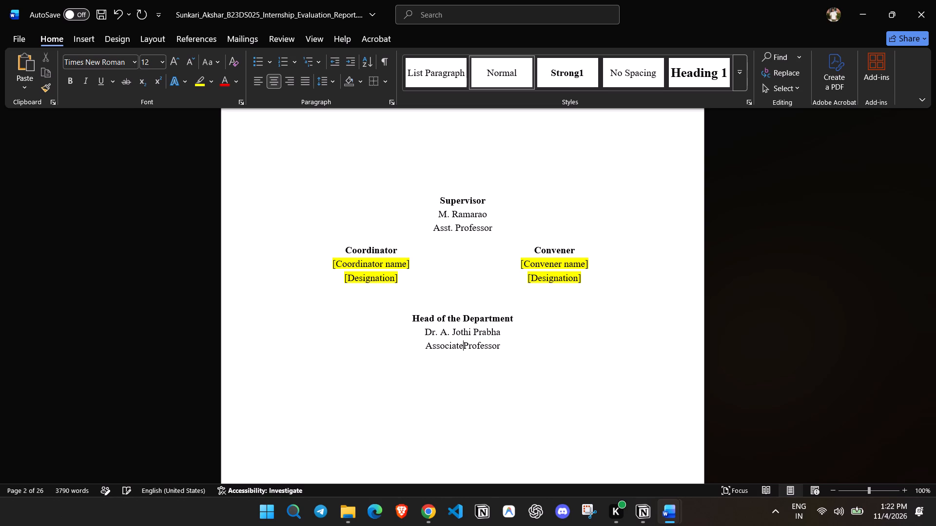
Change the supervisor's designation to "Assistant Professor".
click(453, 228)
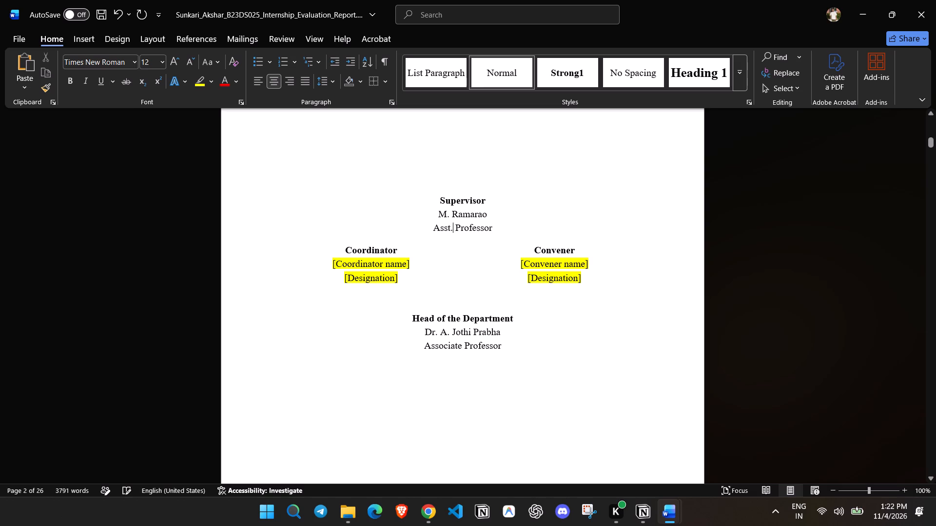
key(BackSpace)
key(BackSpace)
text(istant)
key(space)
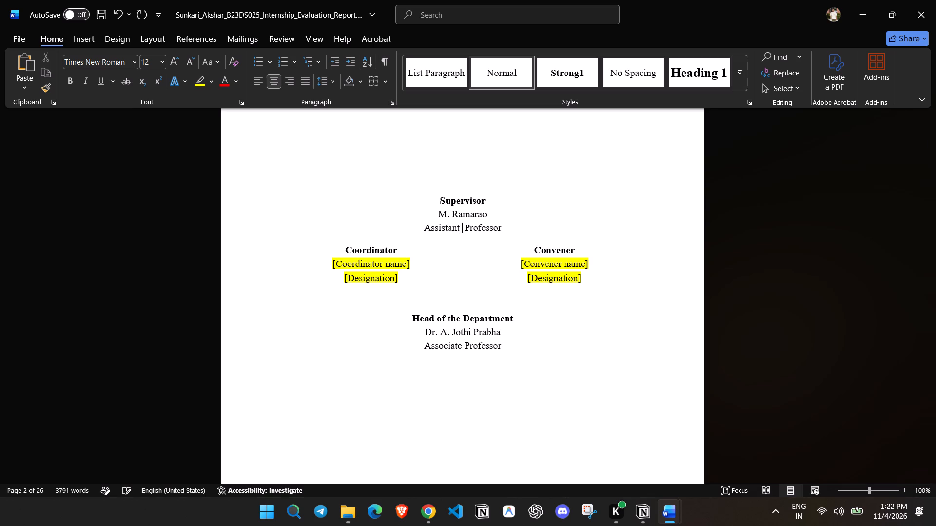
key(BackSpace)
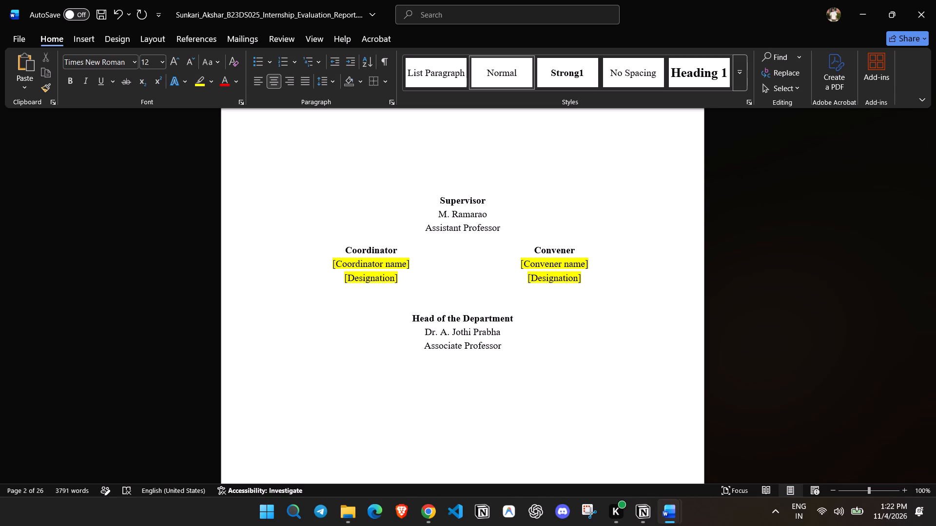
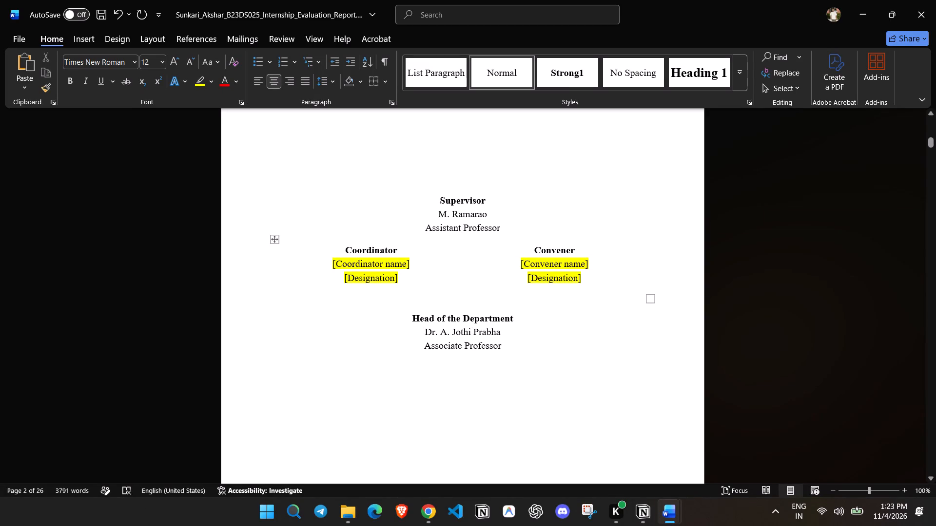
Replace the highlighted "[Convener name]" placeholder under Convener with the convener's name, including the title "Dr.".
click(586, 274)
click(587, 263)
key(BackSpace)
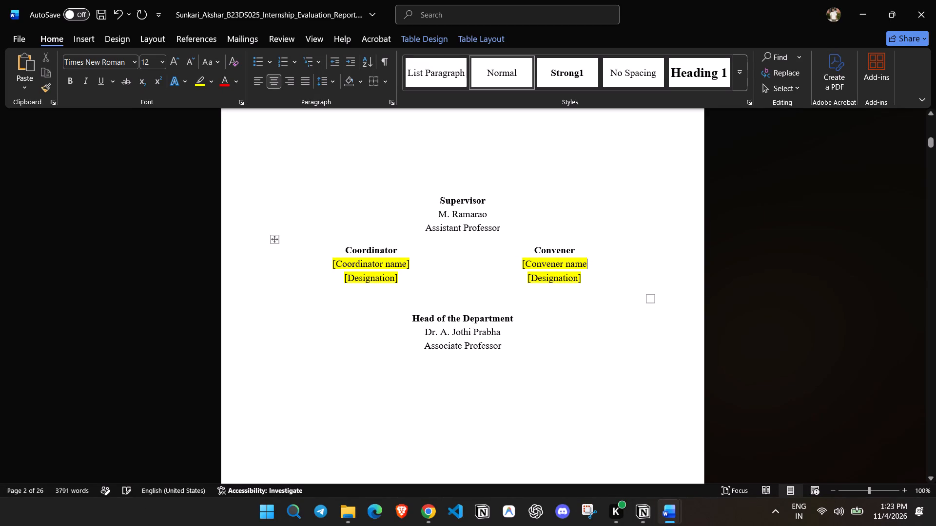
key(BackSpace)
key(BackSpace)
key(BackSpace)
key(BackSpace)
key(BackSpace)
key(BackSpace)
key(BackSpace)
key(BackSpace)
key(BackSpace)
key(BackSpace)
key(BackSpace)
key(BackSpace)
key(BackSpace)
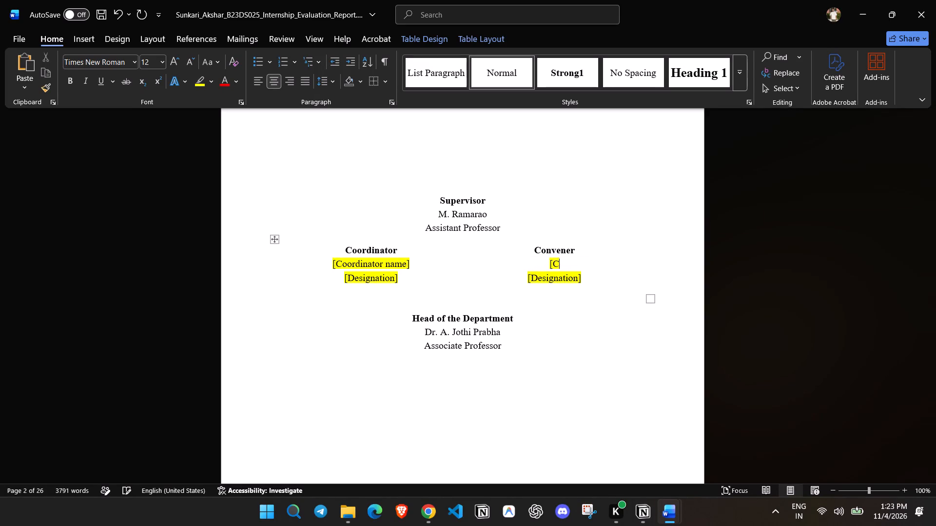
key(BackSpace)
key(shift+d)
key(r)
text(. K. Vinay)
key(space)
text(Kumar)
Replace the highlighted "[Designation]" placeholder under the convener's name with "Assistant Professor".
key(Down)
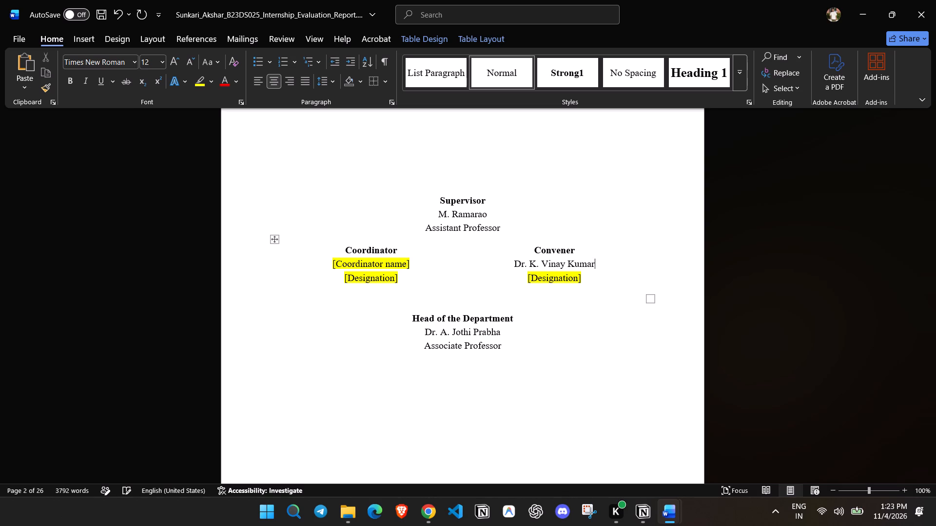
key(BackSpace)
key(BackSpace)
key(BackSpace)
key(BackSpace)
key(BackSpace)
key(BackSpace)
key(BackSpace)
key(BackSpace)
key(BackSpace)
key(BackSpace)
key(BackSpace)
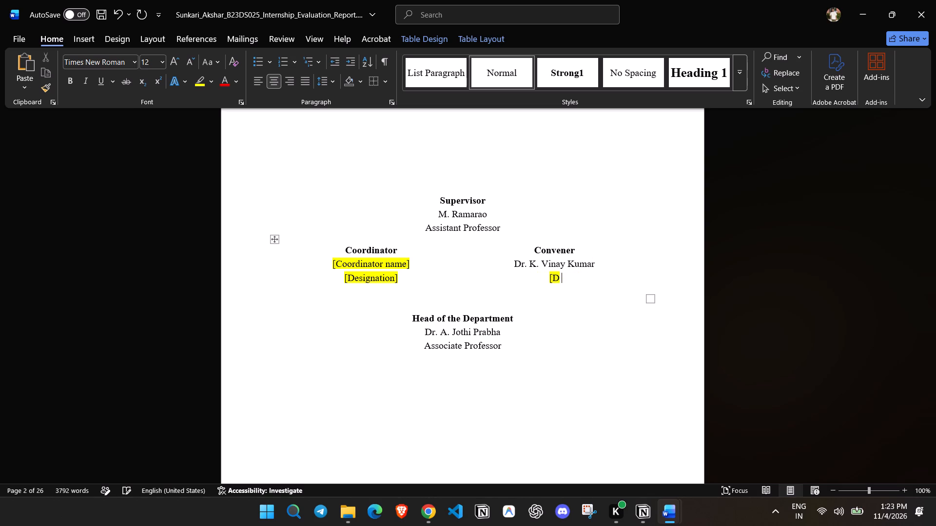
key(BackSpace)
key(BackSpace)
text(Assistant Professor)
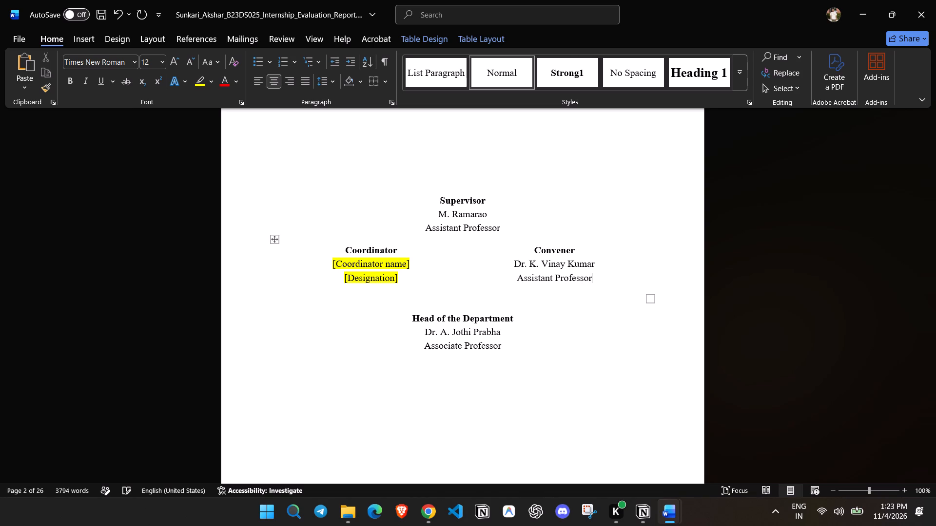
Add one blank line after the supervisor's designation and one above the Head of the Department heading to space out the signature block.
click(553, 231)
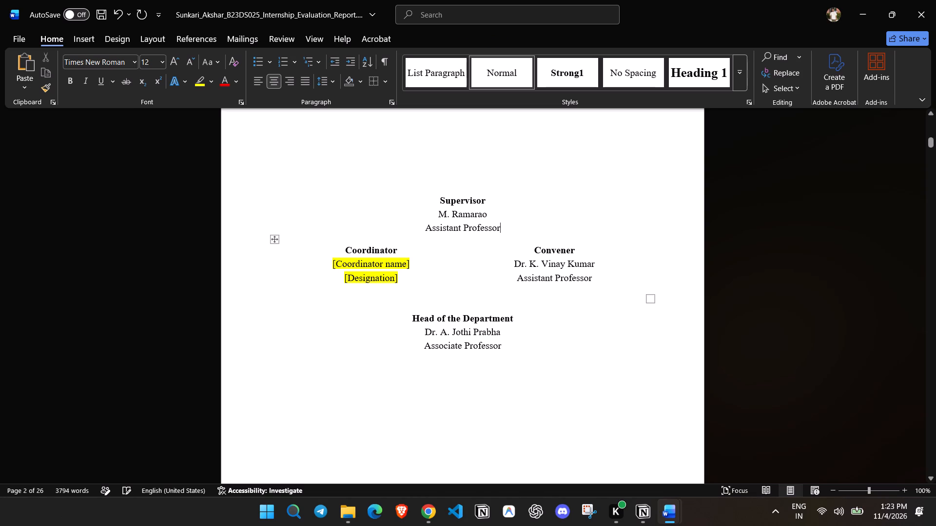
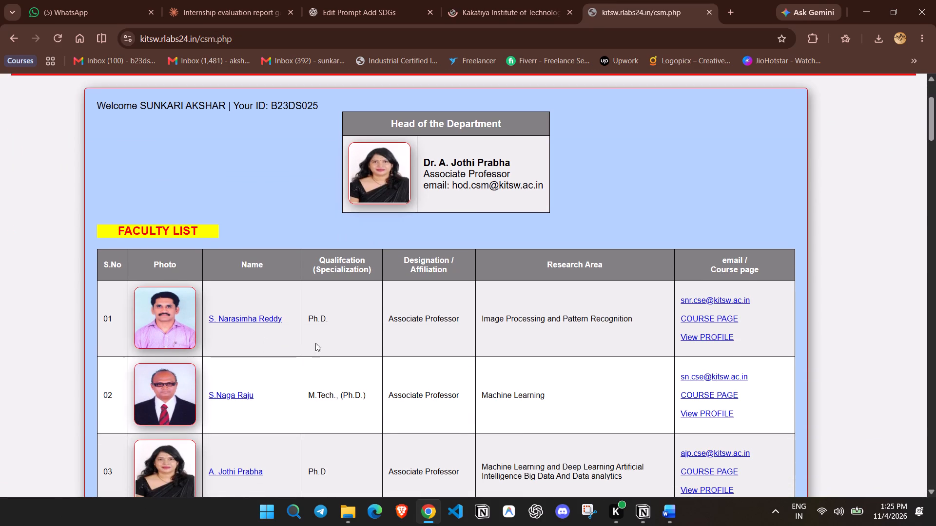
scroll(314, 316, down, 2)
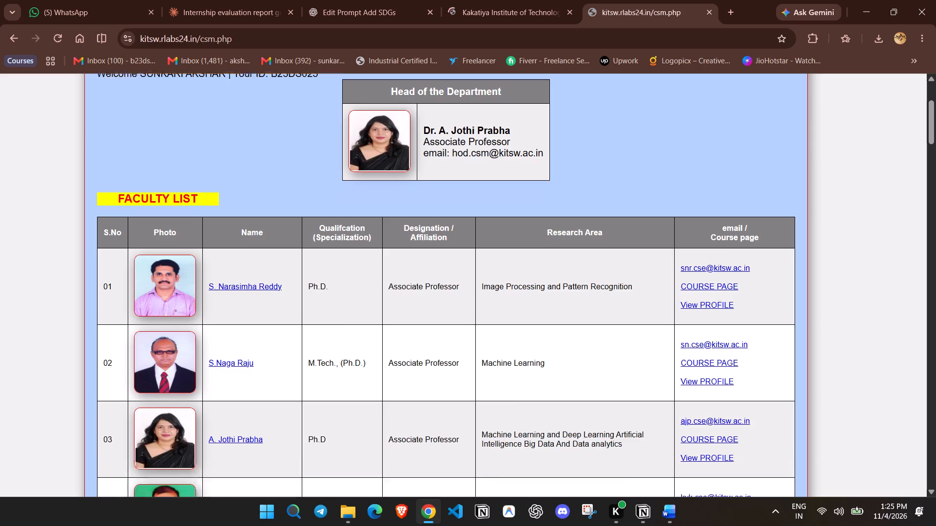
scroll(315, 312, down, 2)
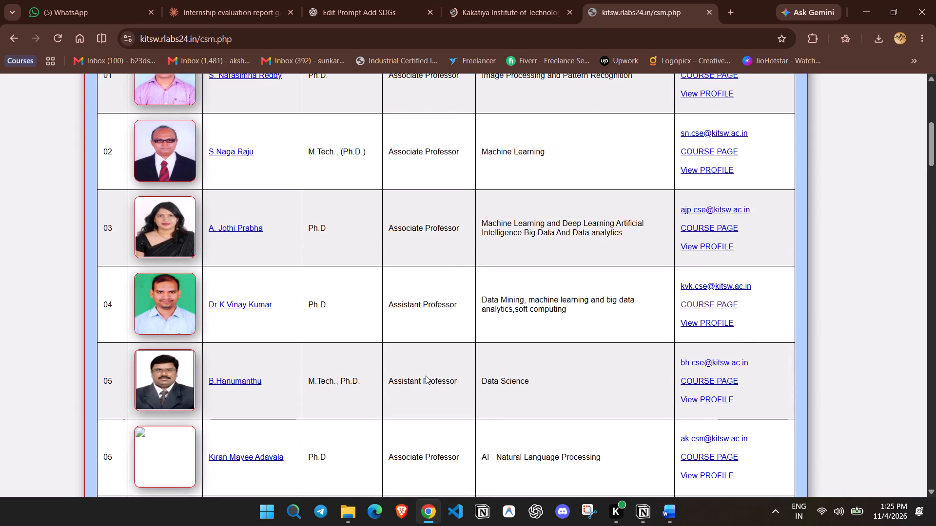
scroll(423, 378, down, 2)
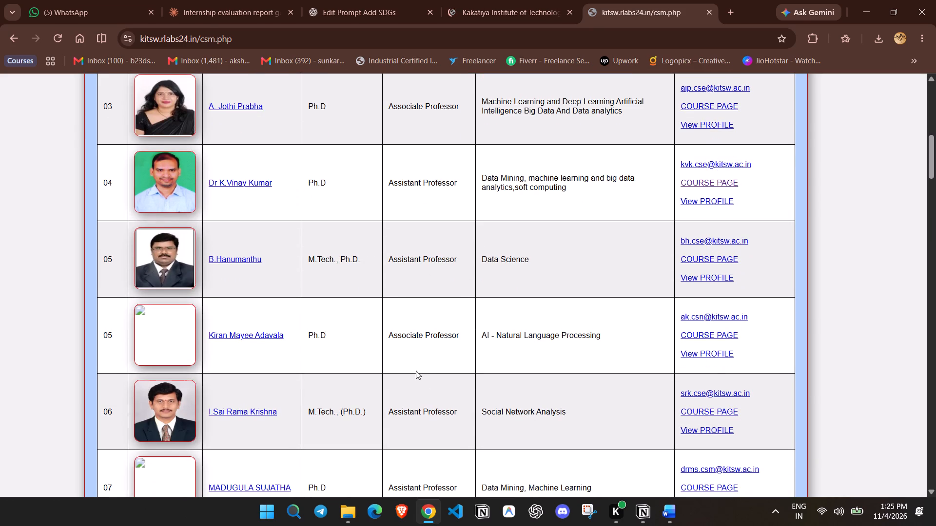
scroll(416, 371, down, 2)
scroll(582, 452, down, 1)
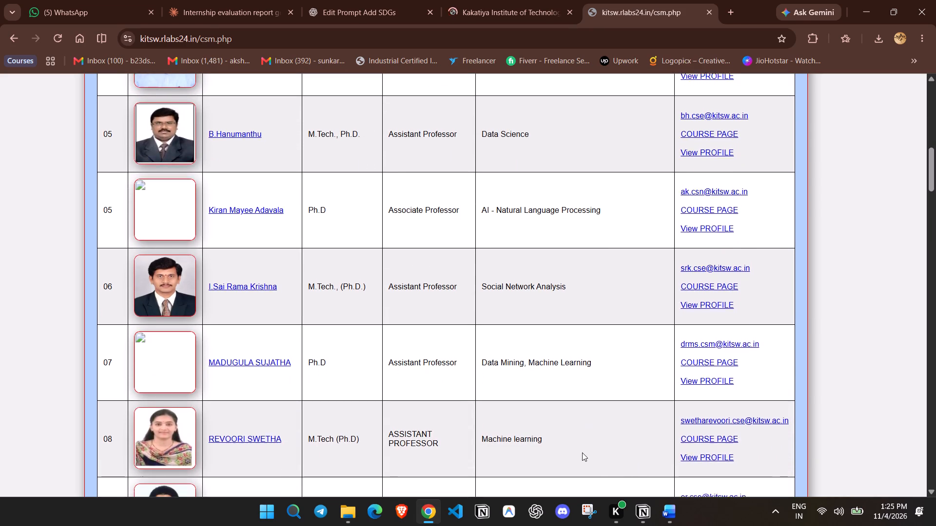
scroll(582, 452, down, 1)
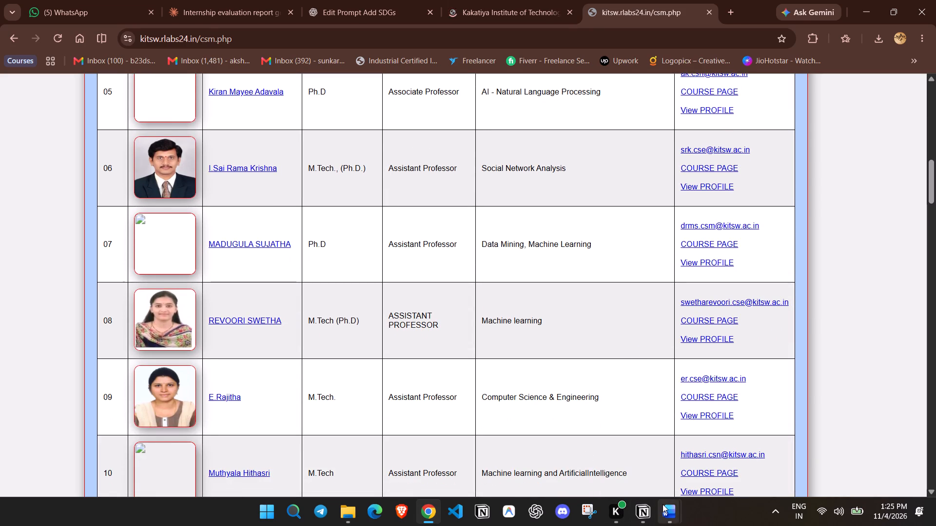
Switch back to the Word internship report and replace the highlighted "[Coordinator name]" placeholder with the coordinator's name.
click(663, 504)
click(653, 453)
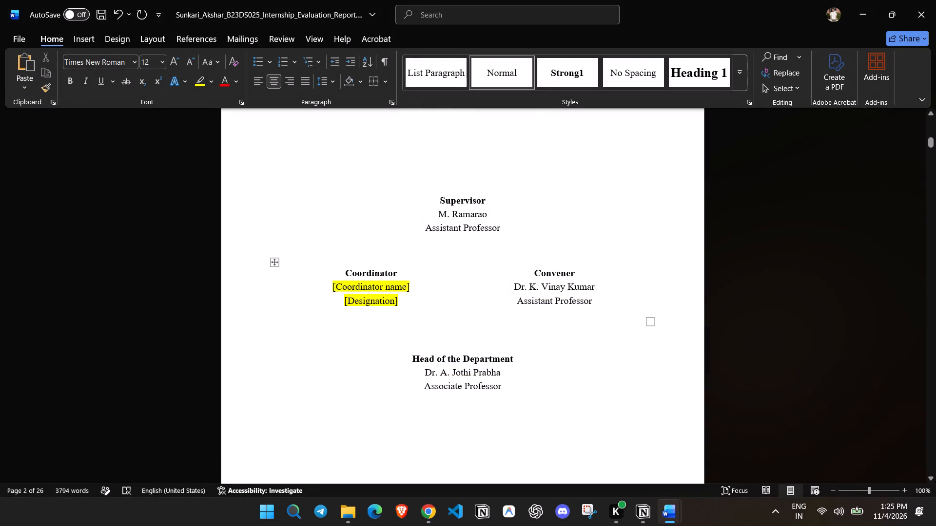
click(418, 288)
key(BackSpace)
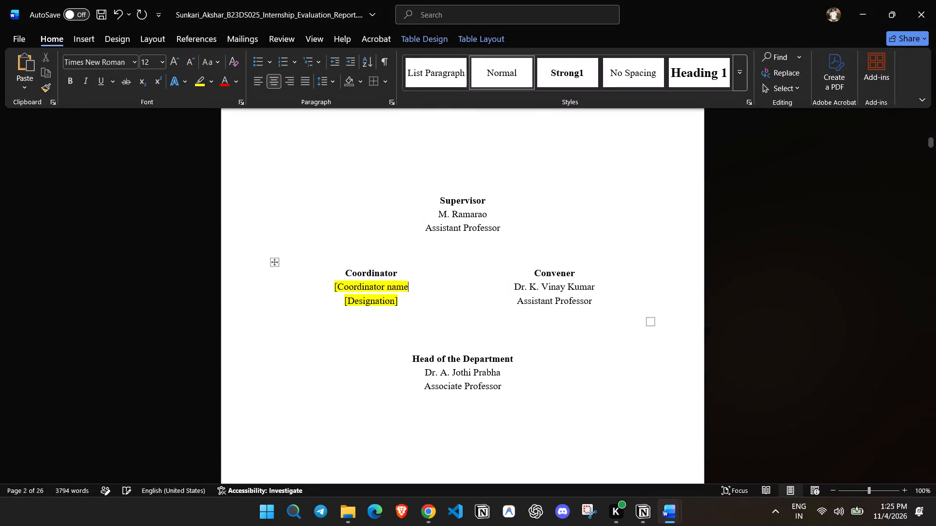
key(BackSpace)
key(BackSpace)
key(BackSpace)
key(BackSpace)
key(BackSpace)
key(BackSpace)
key(BackSpace)
key(BackSpace)
key(BackSpace)
key(BackSpace)
key(BackSpace)
key(BackSpace)
key(BackSpace)
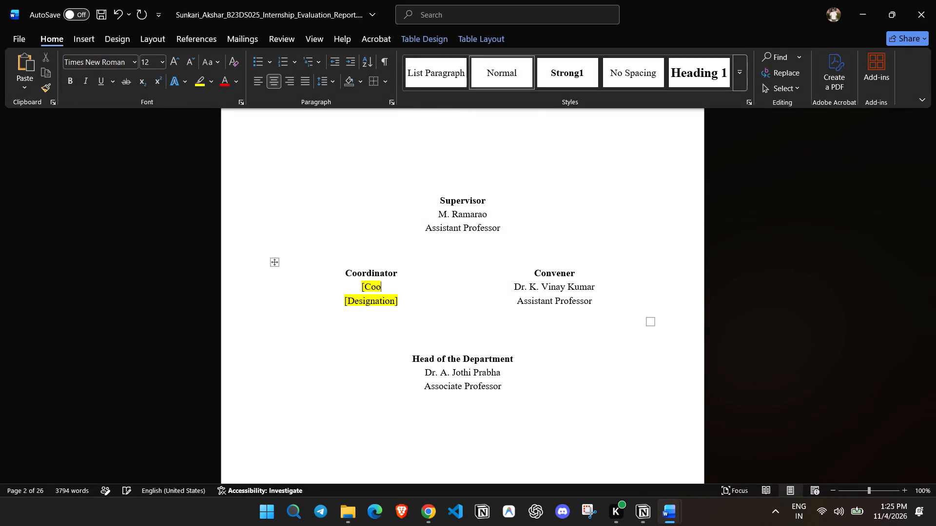
key(BackSpace)
key(BackSpace)
key(BackSpace)
key(BackSpace)
key(BackSpace)
key(shift+t)
key(BackSpace)
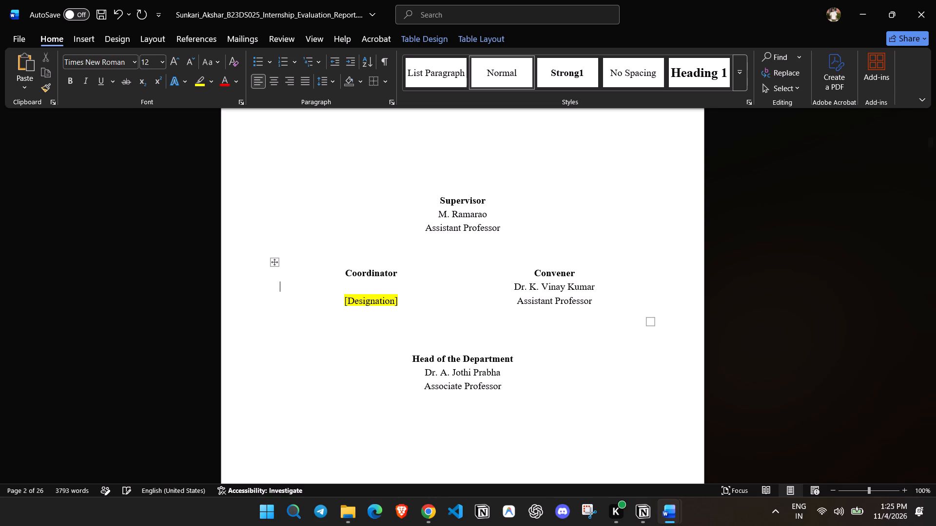
key(ctrl+z)
key(ctrl+z)
key(ctrl+z)
key(shift+t)
text(. Switha)
key(BackSpace)
key(BackSpace)
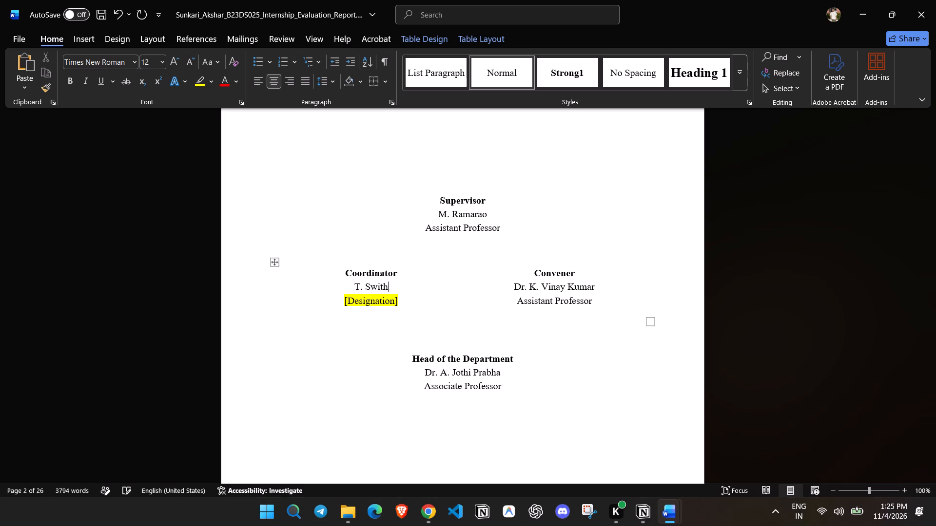
key(BackSpace)
key(BackSpace)
text(etha)
Replace the highlighted "[Designation]" placeholder under the coordinator's name with "Assistant Professor".
key(Down)
key(Right)
key(BackSpace)
key(Right)
key(BackSpace)
key(BackSpace)
key(BackSpace)
key(BackSpace)
key(BackSpace)
key(BackSpace)
key(BackSpace)
key(BackSpace)
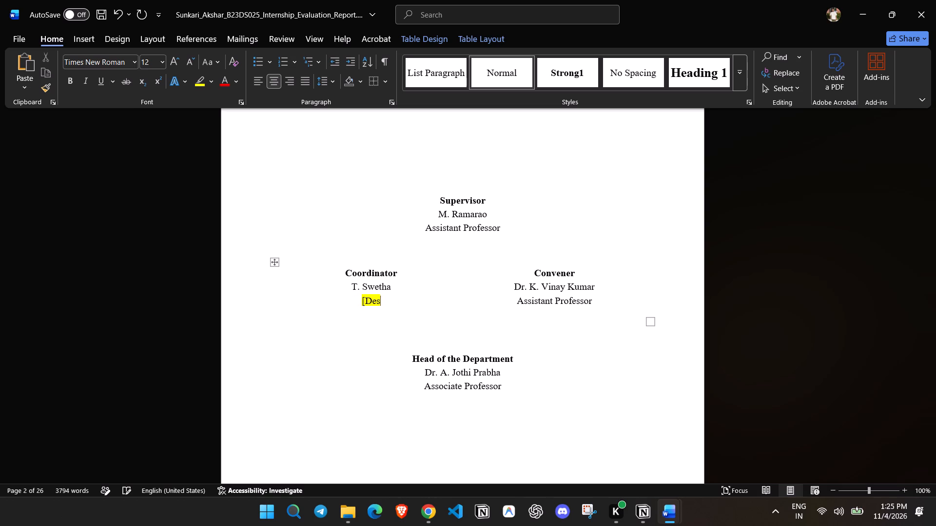
key(BackSpace)
key(BackSpace)
key(BackSpace)
key(BackSpace)
text(Assistant Professor)
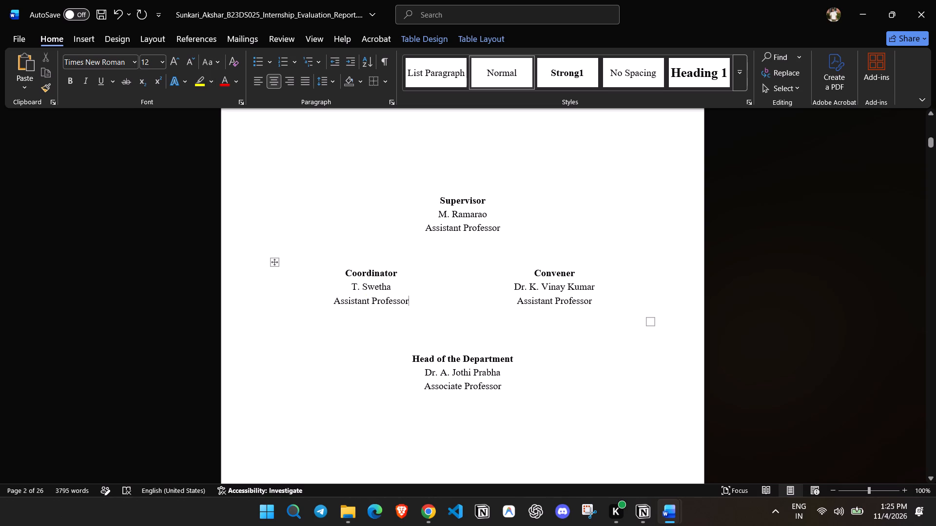
Delete one blank line above the Supervisor heading on the certificate page and check the page layout.
scroll(550, 199, up, 7)
scroll(492, 346, down, 2)
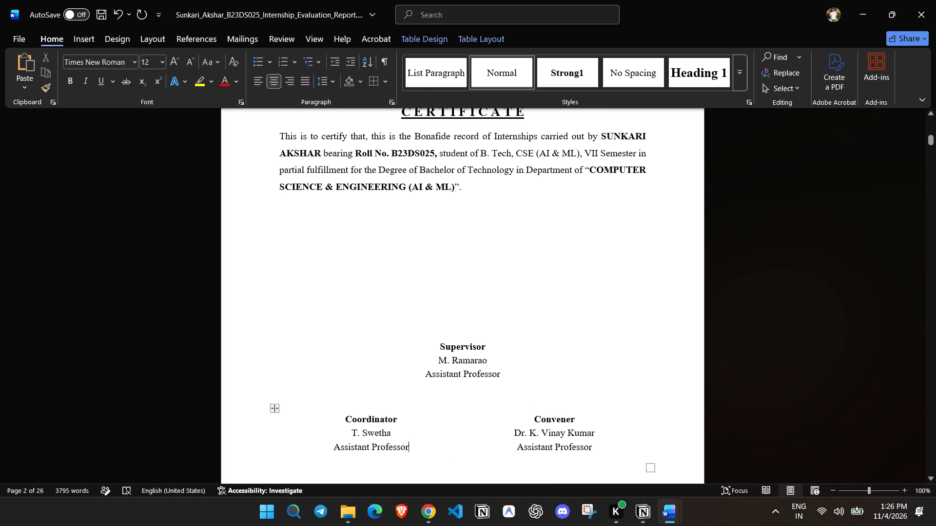
click(460, 327)
key(BackSpace)
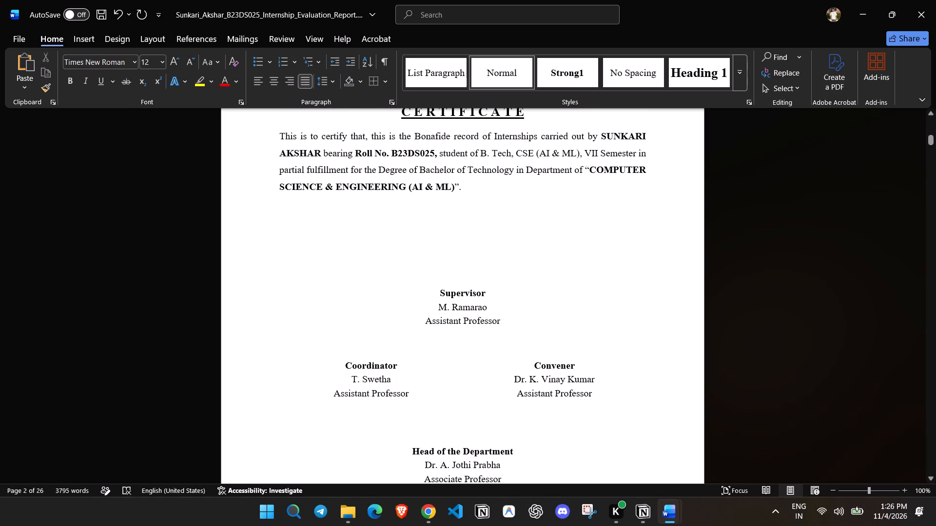
scroll(560, 256, down, 7)
scroll(558, 258, up, 12)
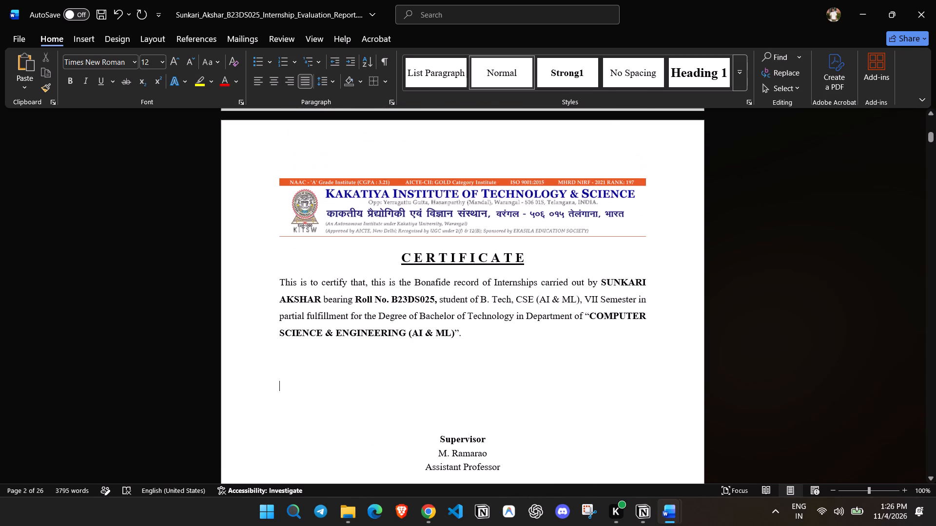
scroll(559, 255, up, 1)
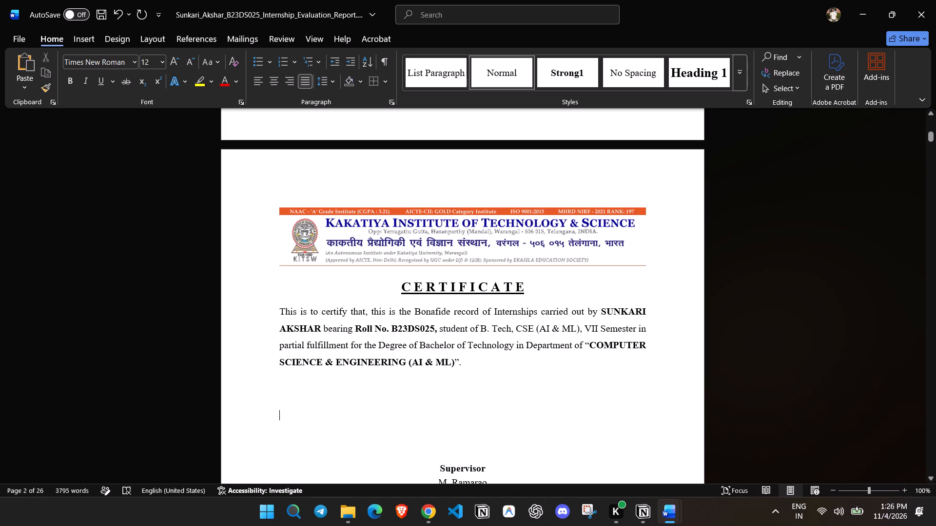
Place the text cursor at "CSE (AI & ML)" in the certificate paragraph.
click(576, 327)
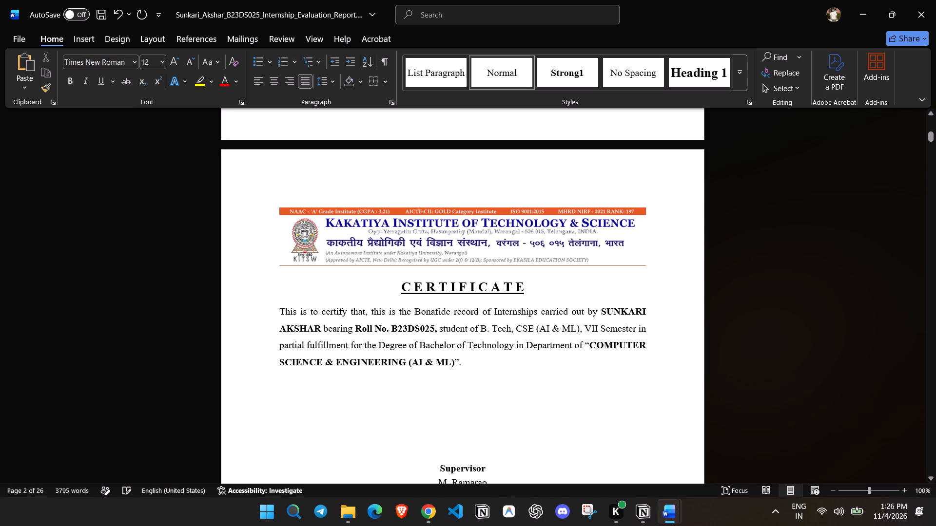
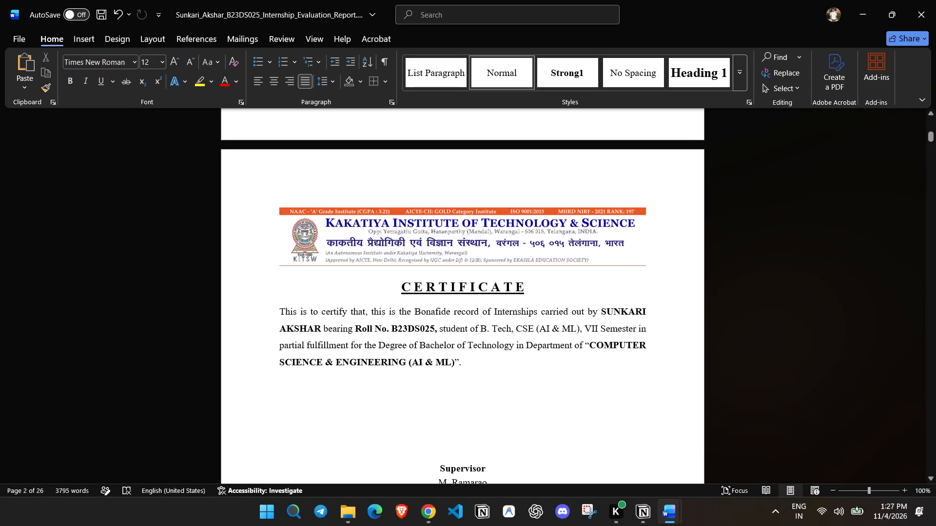
Replace "AI & ML" with "Data Science" in the brackets after CSE in the certificate paragraph.
key(BackSpace)
key(BackSpace)
key(BackSpace)
key(BackSpace)
key(BackSpace)
key(BackSpace)
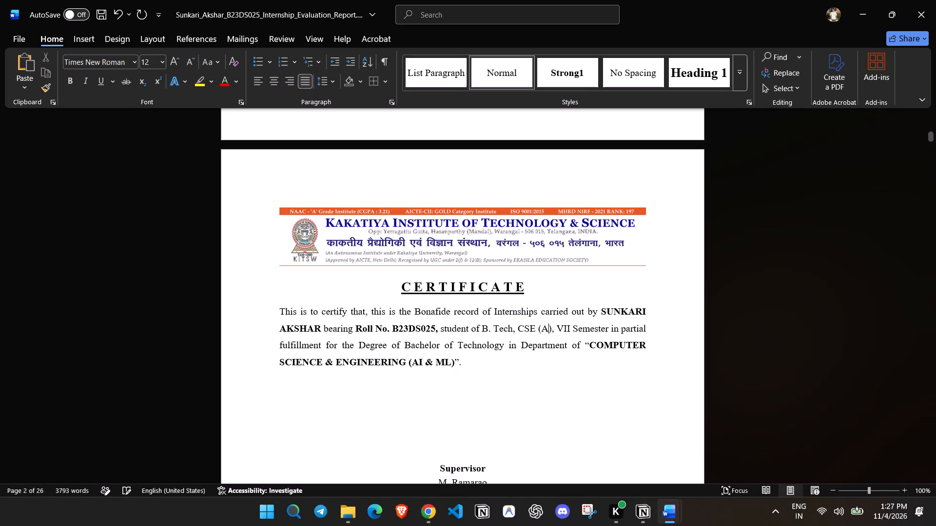
key(BackSpace)
text(Data Sciencee)
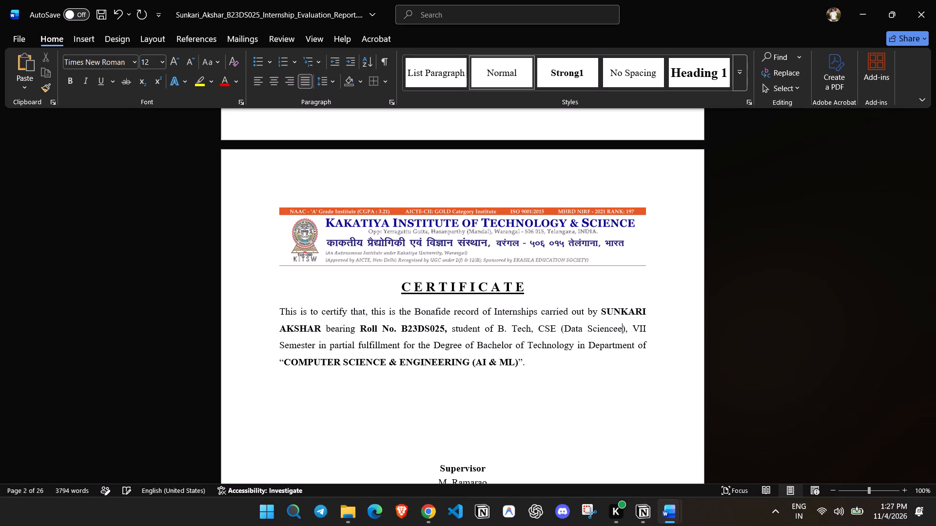
key(BackSpace)
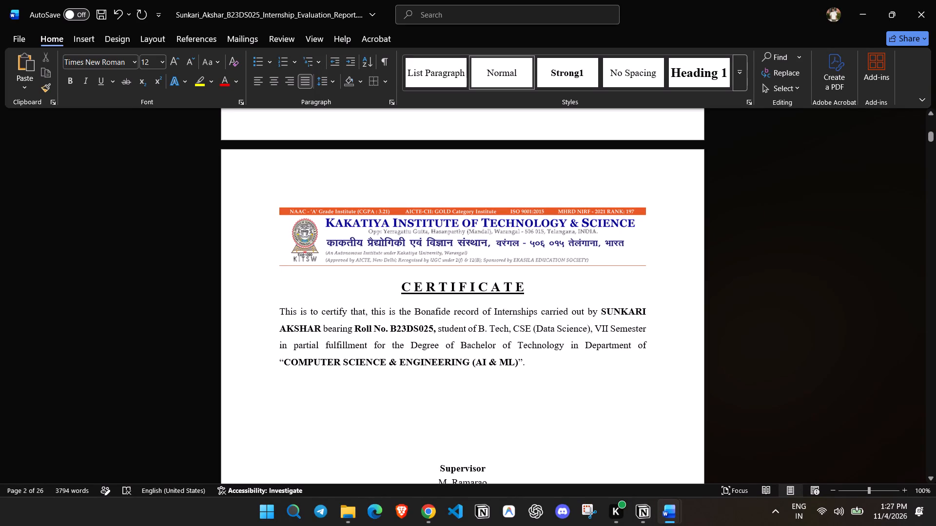
Remove the blank page between the certificate page and the ACKNOWLEDGEMENT page.
scroll(638, 323, down, 17)
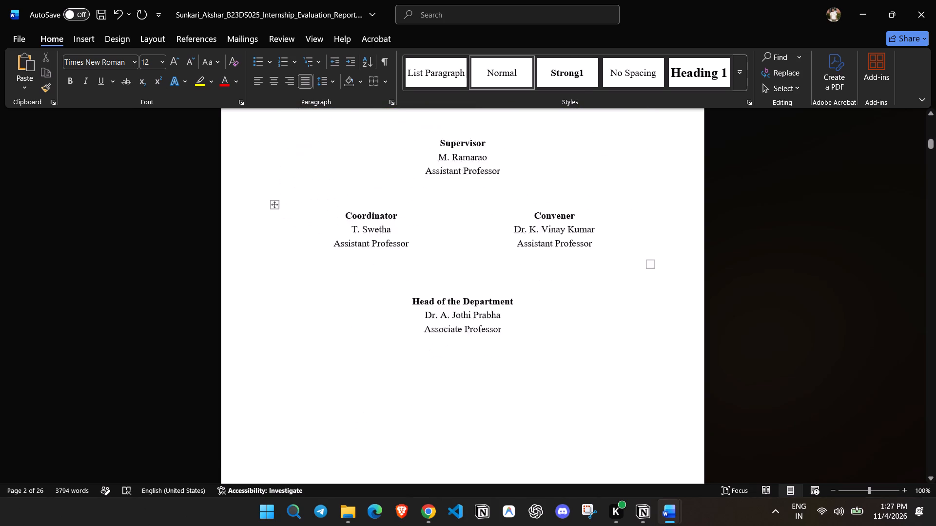
scroll(621, 329, down, 20)
scroll(621, 329, down, 7)
scroll(618, 319, up, 13)
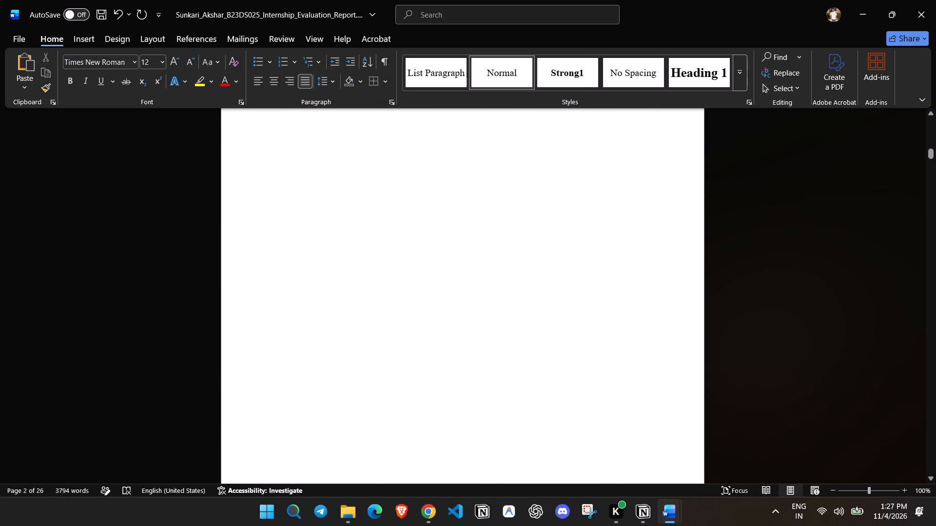
scroll(587, 317, up, 11)
click(420, 297)
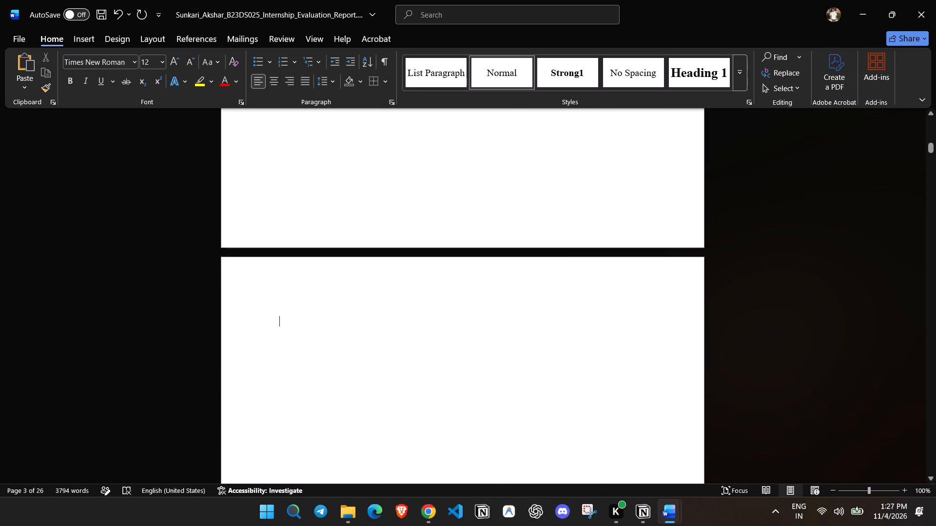
key(Delete)
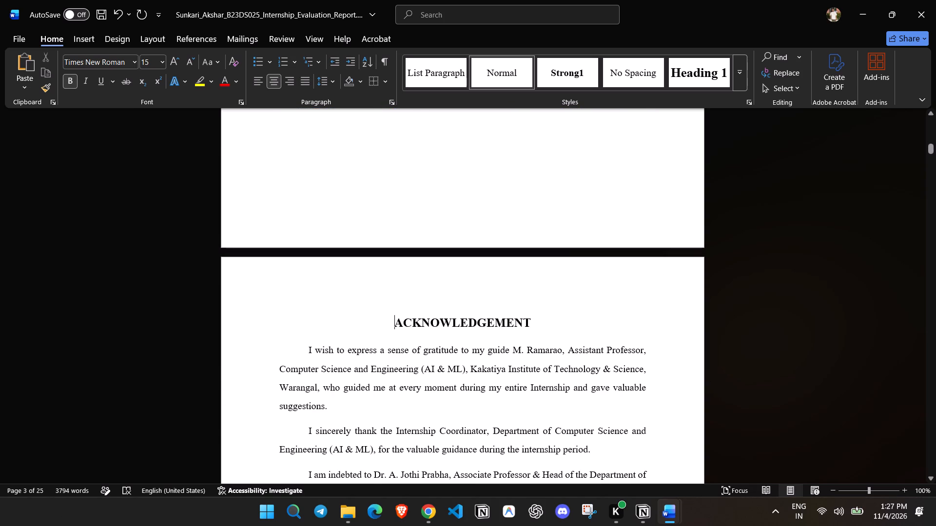
Centre the ACKNOWLEDGEMENT heading and set its left and right indents to 0 cm.
drag(533, 327, 393, 314)
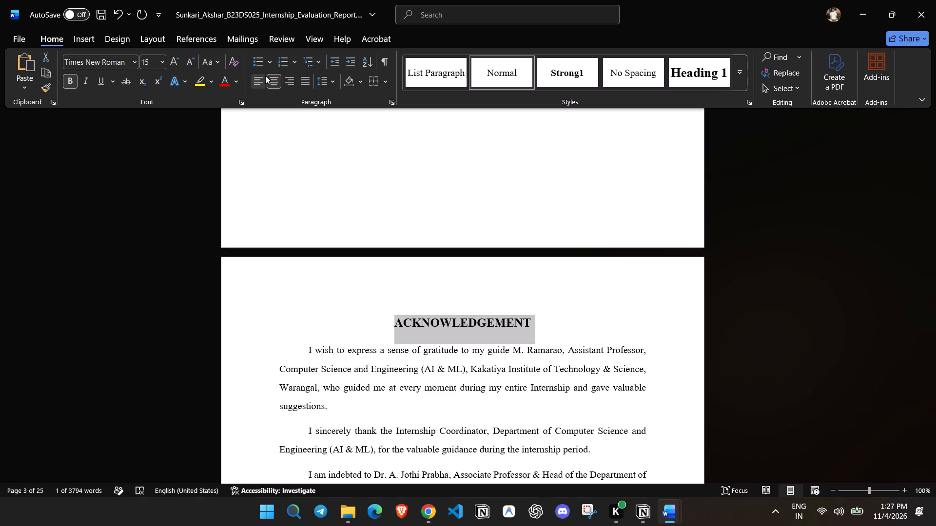
click(274, 78)
click(274, 79)
click(146, 32)
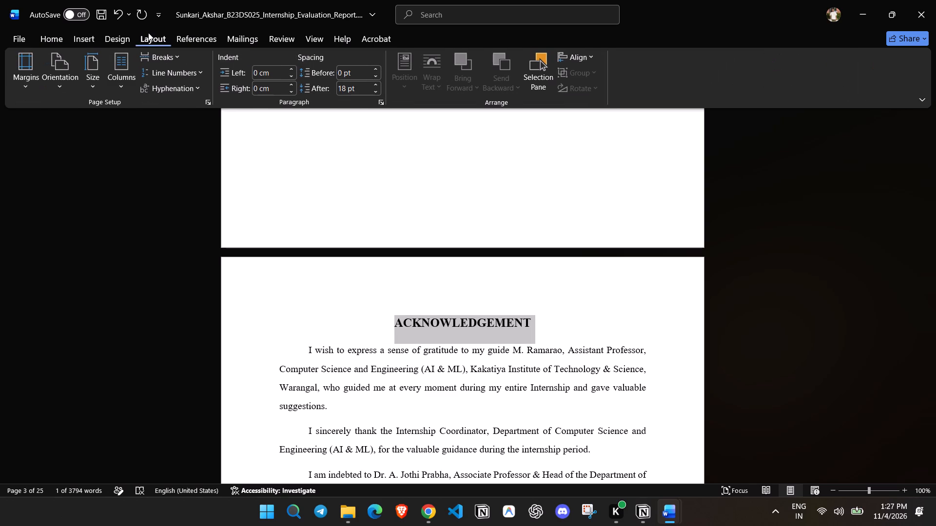
click(267, 75)
key(0)
key(Return)
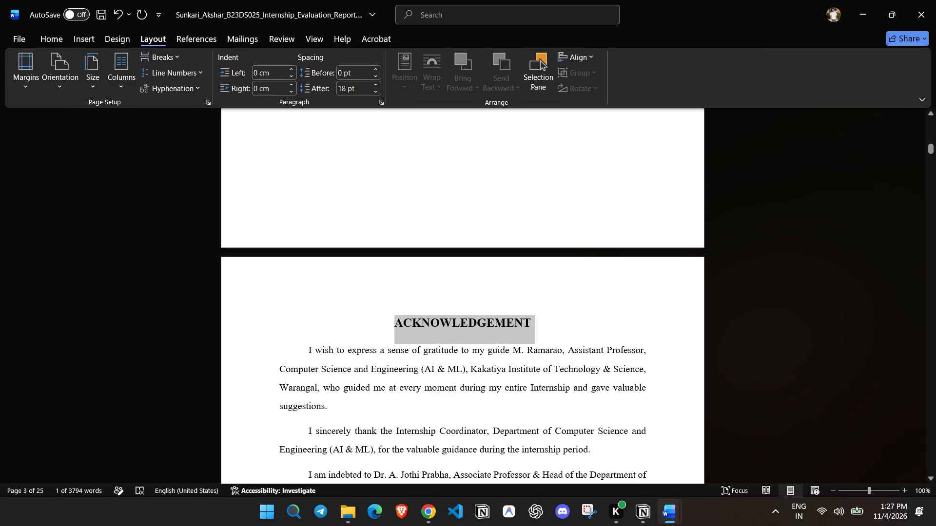
click(273, 89)
key(0)
key(Return)
scroll(553, 309, down, 1)
click(551, 286)
Compare the acknowledgement page's text and closing name block with the same page in the earlier Internship_Report document.
scroll(551, 286, down, 4)
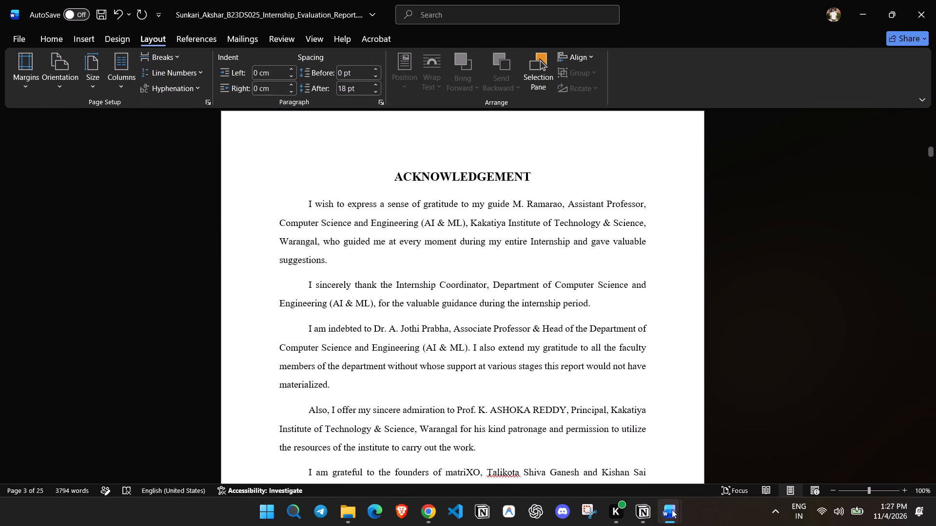
click(714, 459)
scroll(675, 400, down, 18)
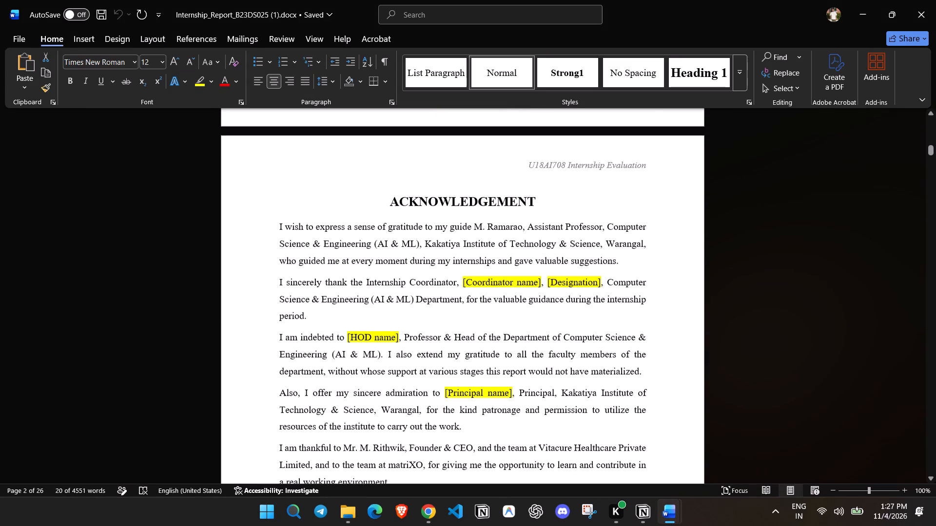
scroll(434, 282, down, 1)
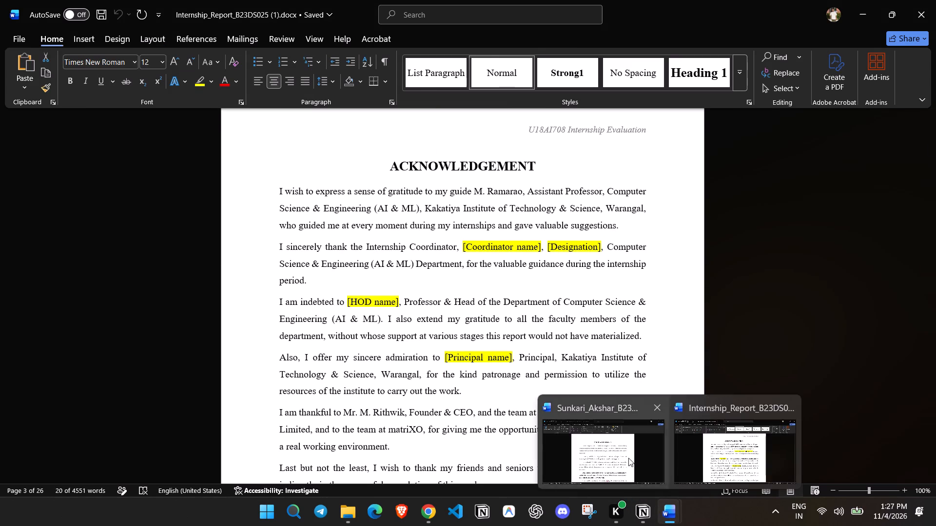
click(628, 458)
scroll(410, 269, down, 14)
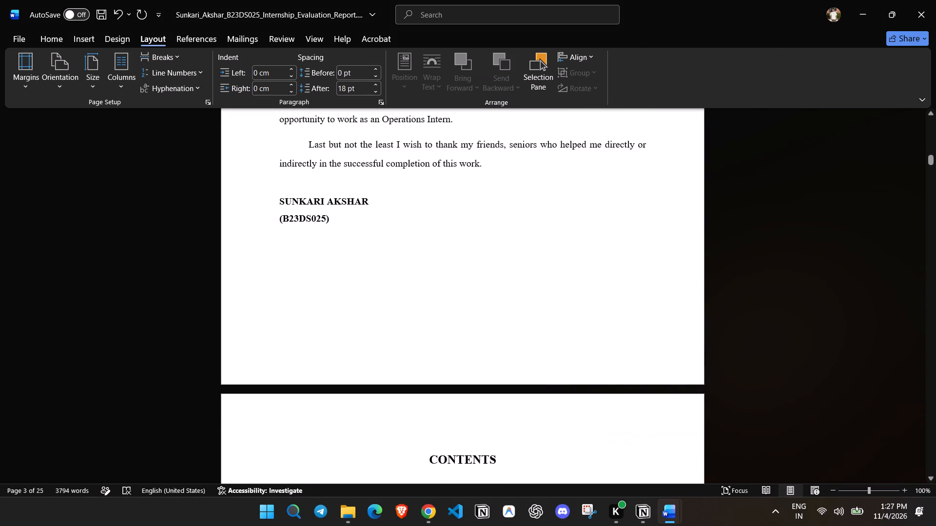
click(698, 456)
scroll(630, 384, down, 7)
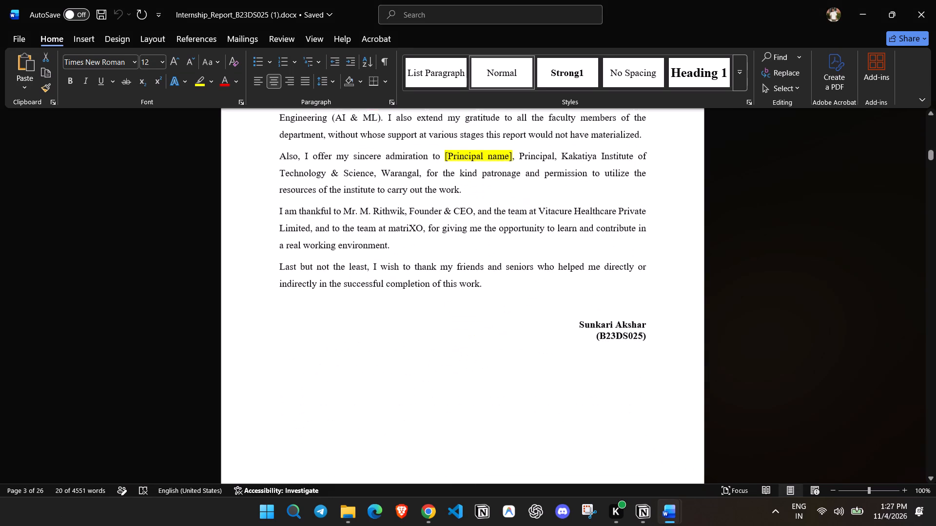
scroll(637, 404, up, 2)
click(642, 476)
scroll(469, 370, down, 3)
scroll(452, 359, up, 5)
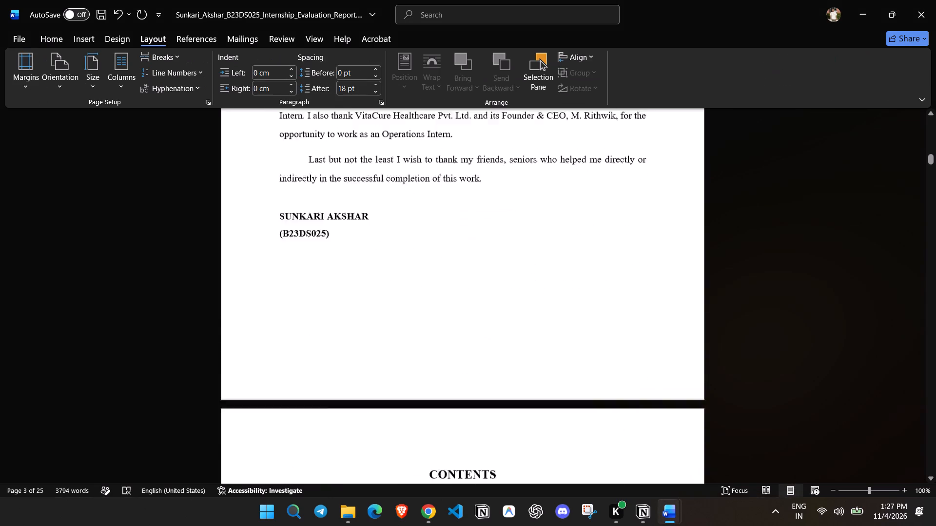
Right-align the student's name and roll number at the end of the acknowledgement.
scroll(379, 331, up, 2)
drag(345, 335, 292, 319)
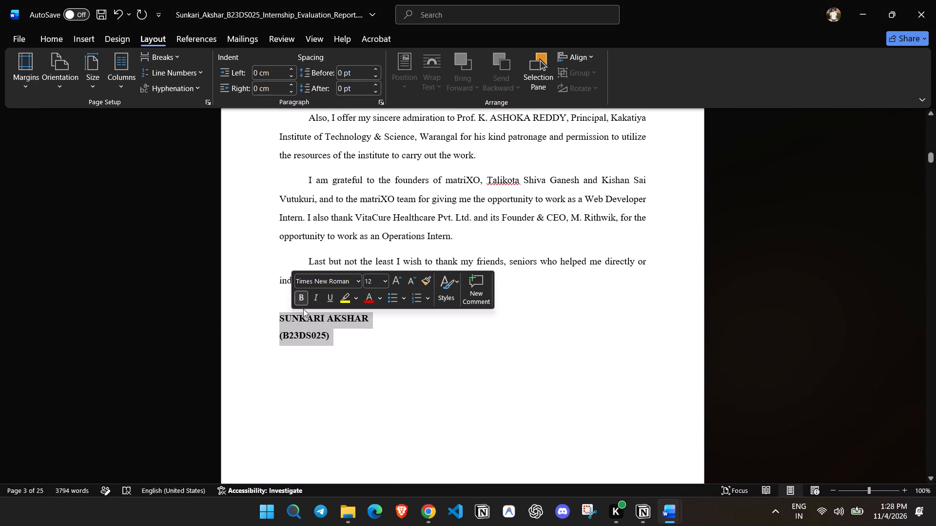
key(ctrl+r)
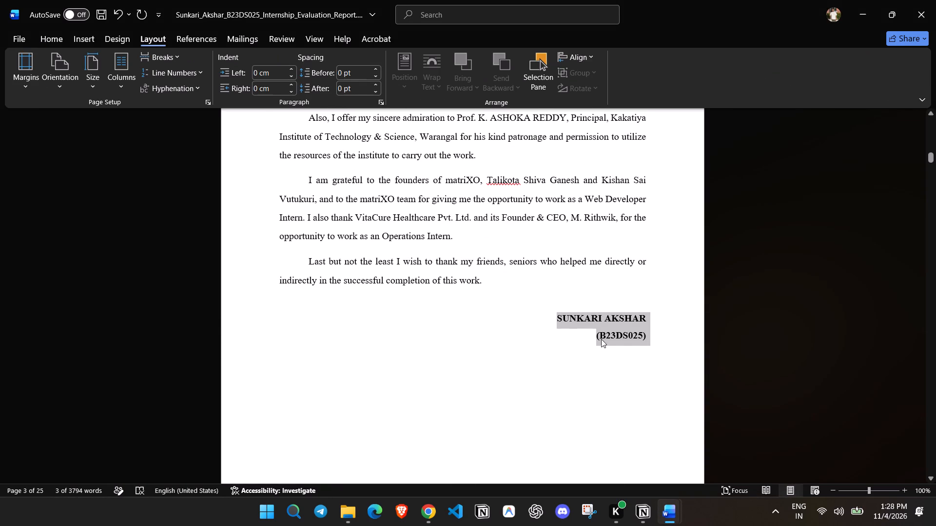
Remove the parentheses around the roll number below the student's name.
click(647, 334)
key(BackSpace)
click(602, 337)
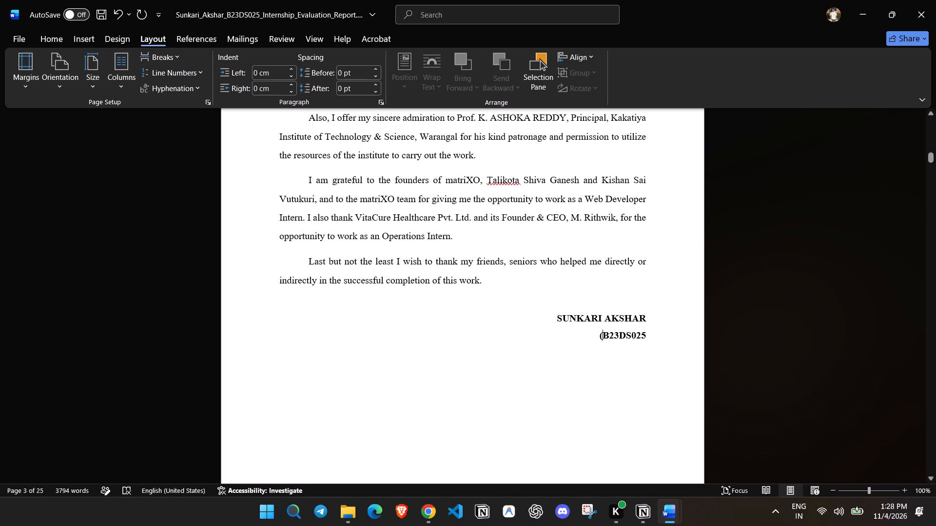
key(BackSpace)
Make the names of the guide, the Head of the Department and the Principal bold in the acknowledgement.
scroll(327, 358, up, 3)
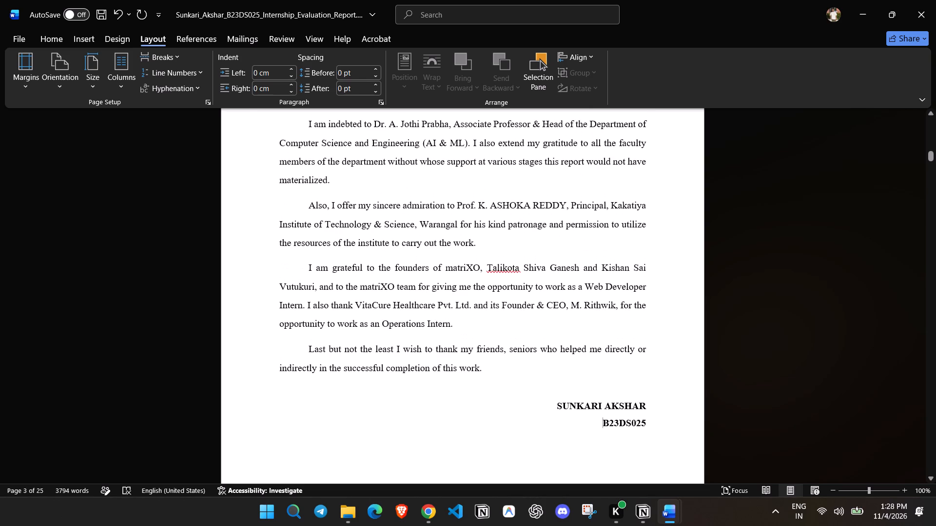
scroll(388, 401, up, 3)
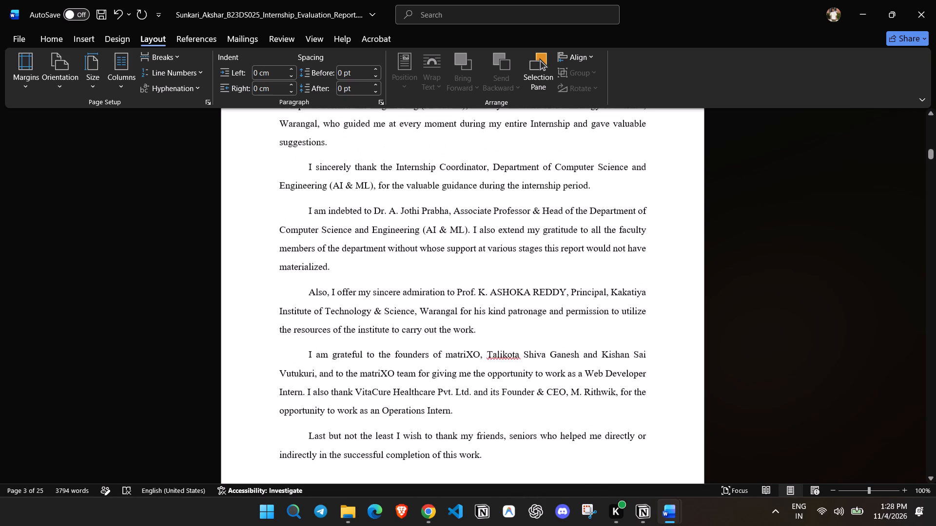
scroll(388, 403, up, 3)
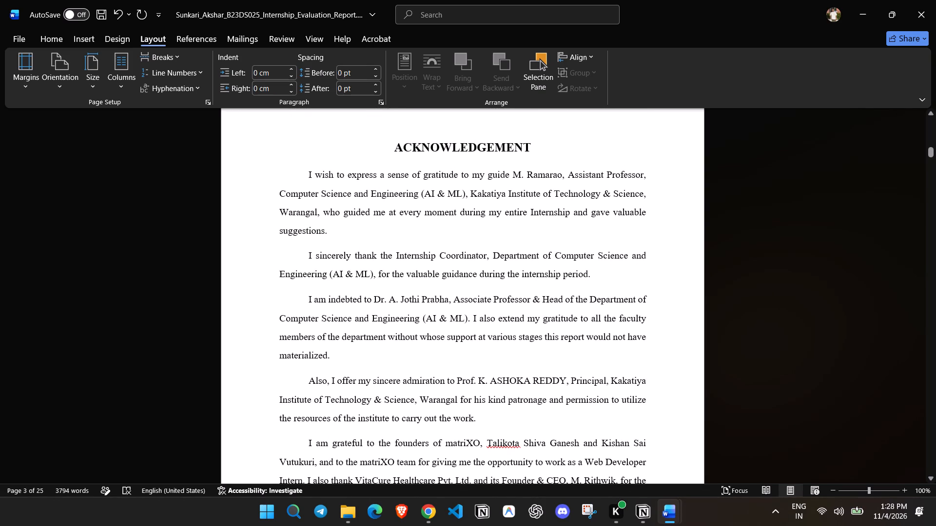
scroll(369, 373, up, 1)
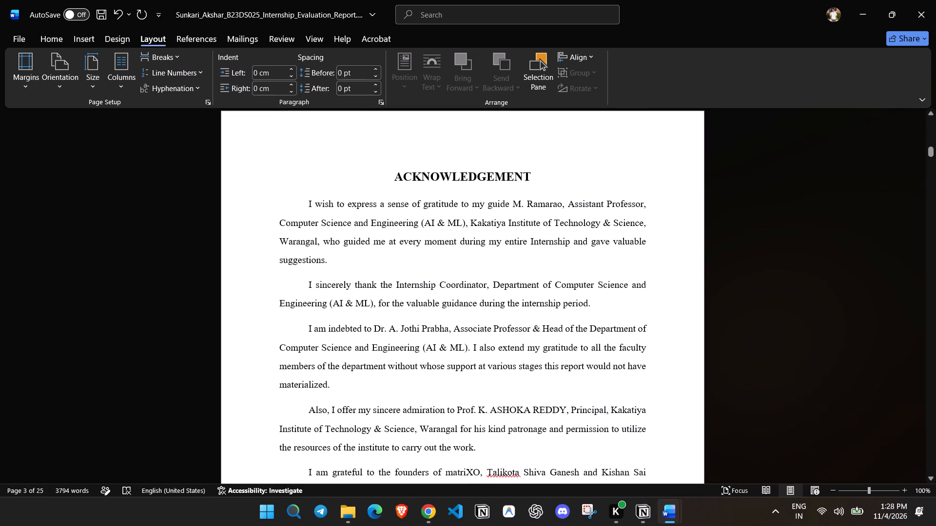
drag(514, 200, 555, 204)
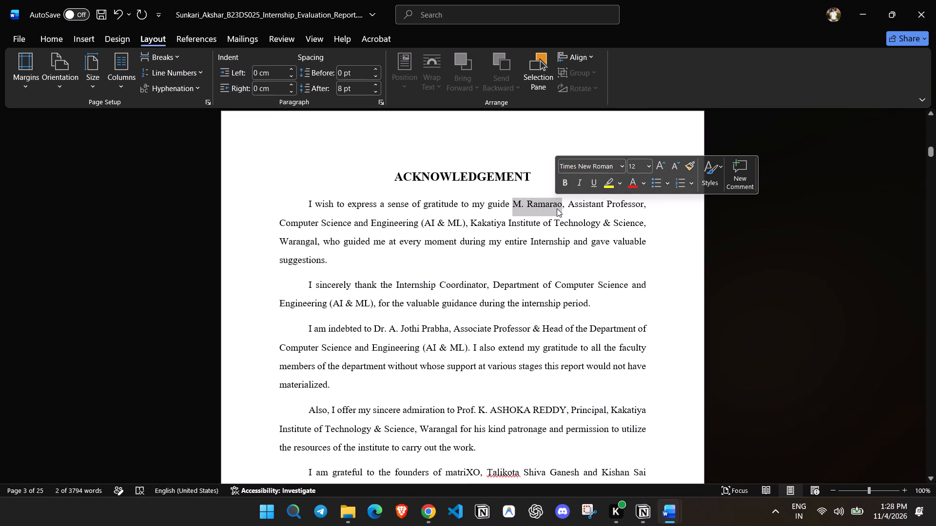
key(ctrl+b)
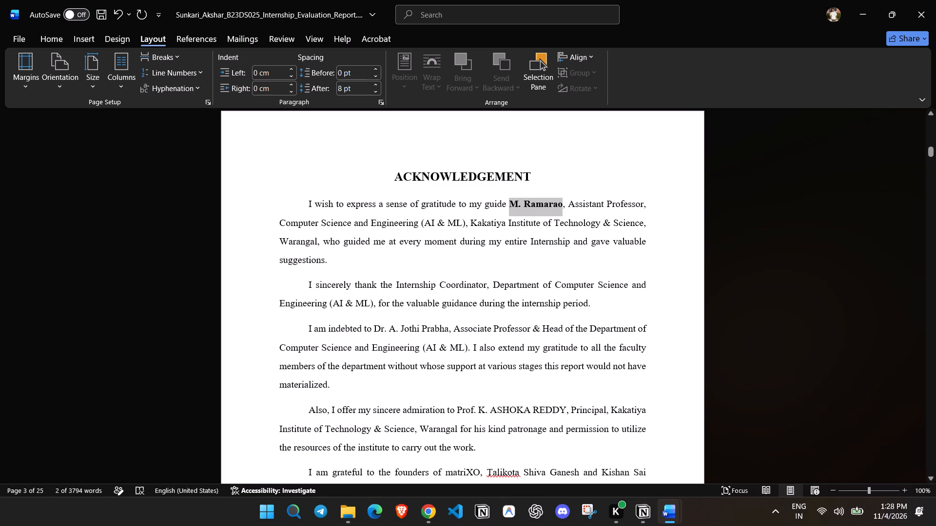
drag(376, 329, 439, 330)
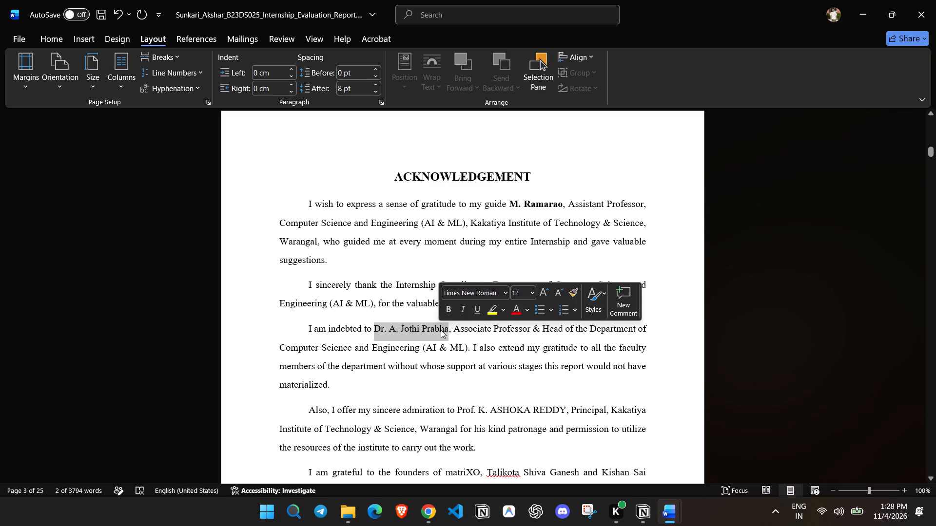
key(ctrl+b)
scroll(450, 353, down, 1)
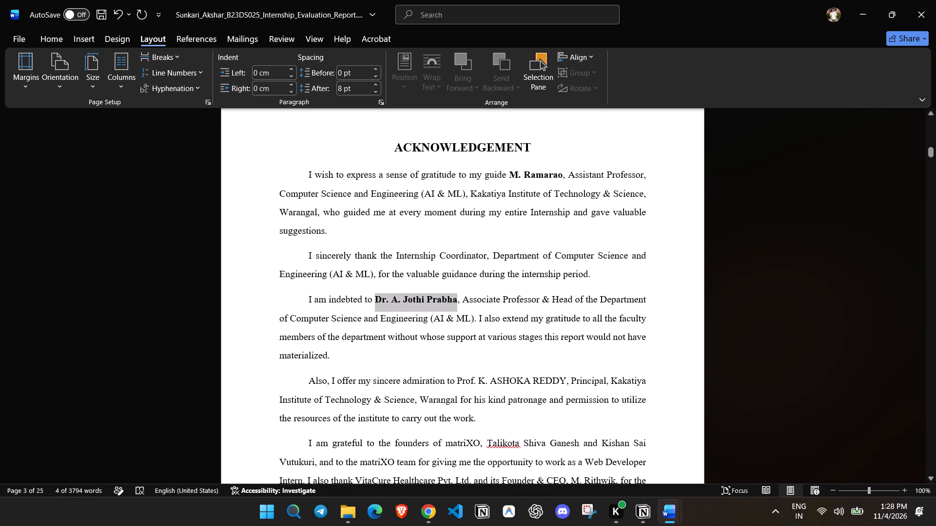
drag(458, 384, 563, 379)
key(ctrl+b)
scroll(533, 388, down, 2)
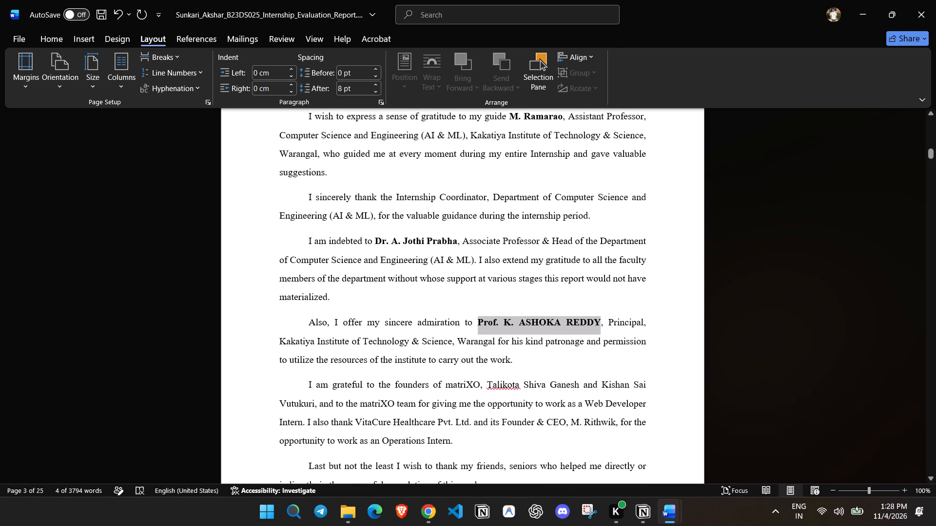
Make the names of both matriXO founders bold in the acknowledgement.
drag(487, 382, 565, 384)
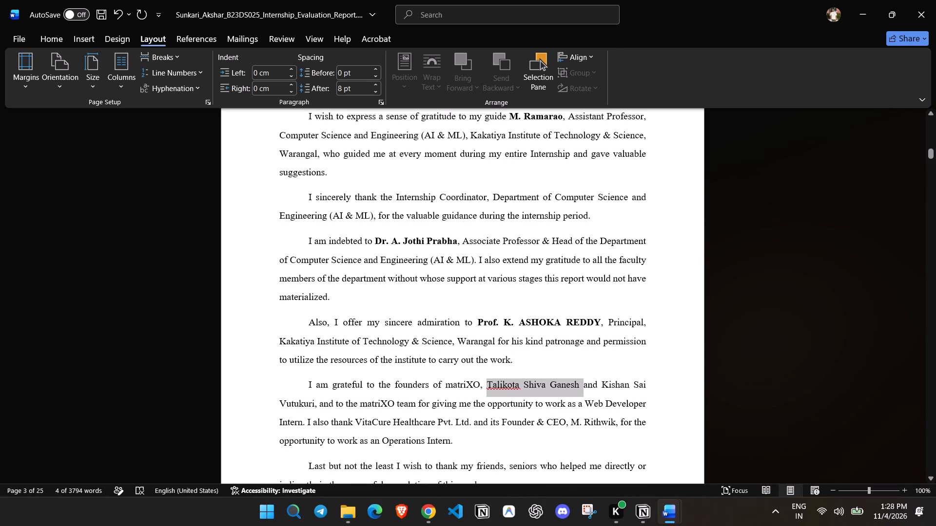
drag(565, 384, 575, 386)
drag(575, 386, 577, 386)
key(ctrl+b)
drag(604, 381, 359, 411)
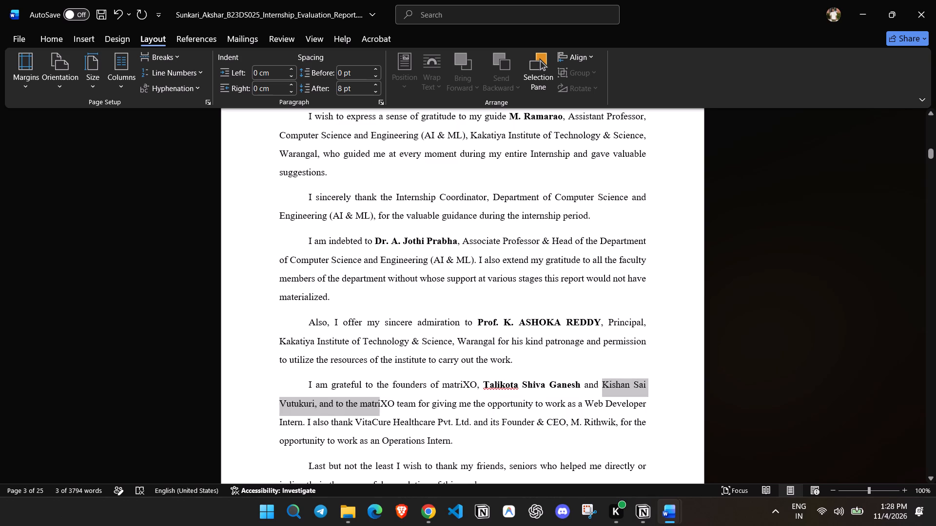
drag(359, 411, 314, 404)
key(ctrl+b)
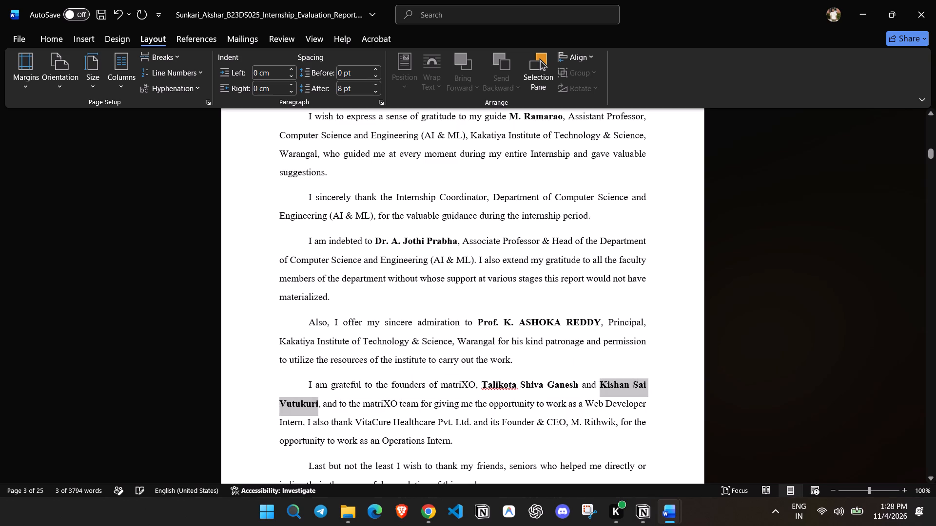
Make the name of VitaCure Healthcare's Founder & CEO bold in the acknowledgement.
drag(572, 420, 609, 421)
key(ctrl+b)
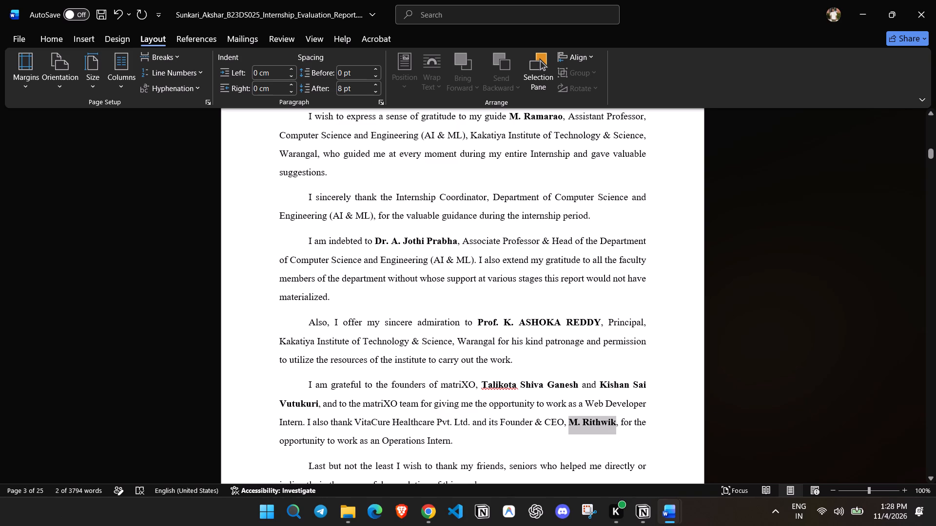
Ignore all spelling flags on the first matriXO founder's name in the acknowledgement.
scroll(507, 344, down, 1)
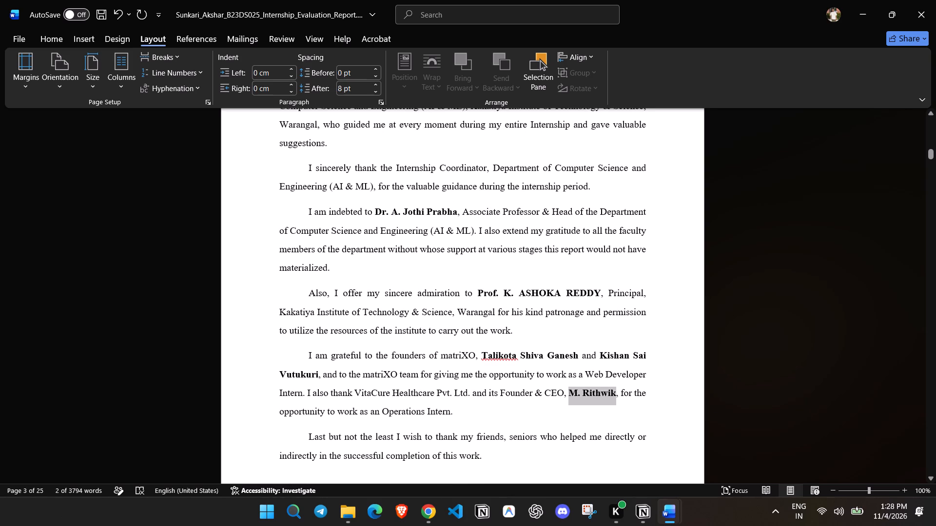
scroll(504, 336, down, 1)
scroll(504, 336, up, 4)
scroll(505, 341, down, 3)
scroll(454, 388, up, 3)
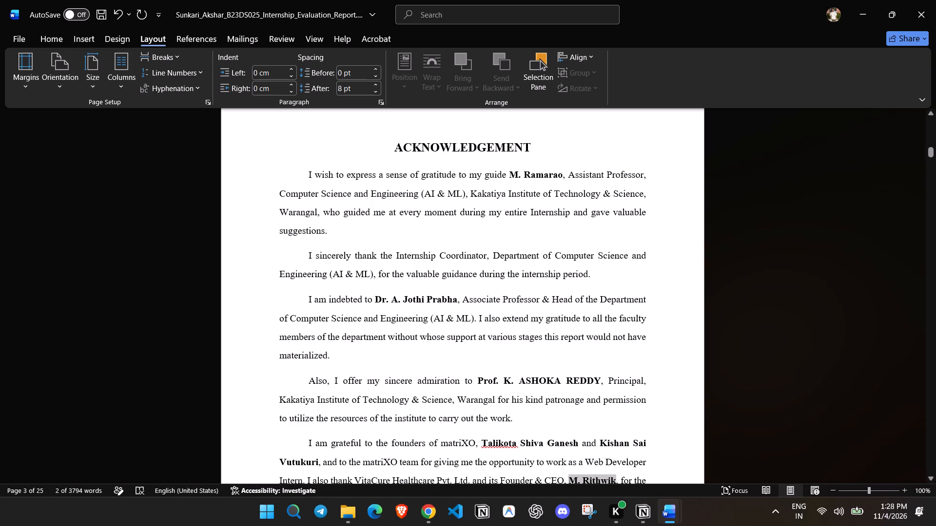
right_click(503, 444)
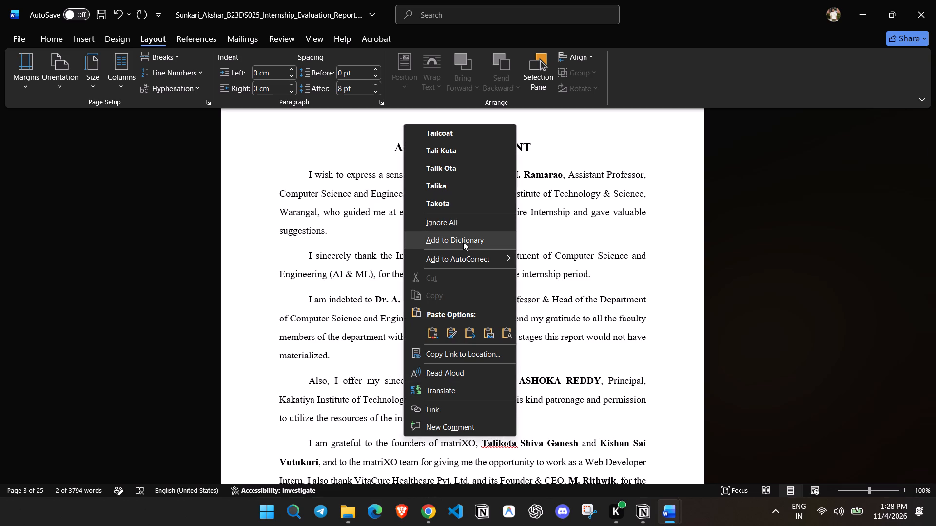
click(459, 226)
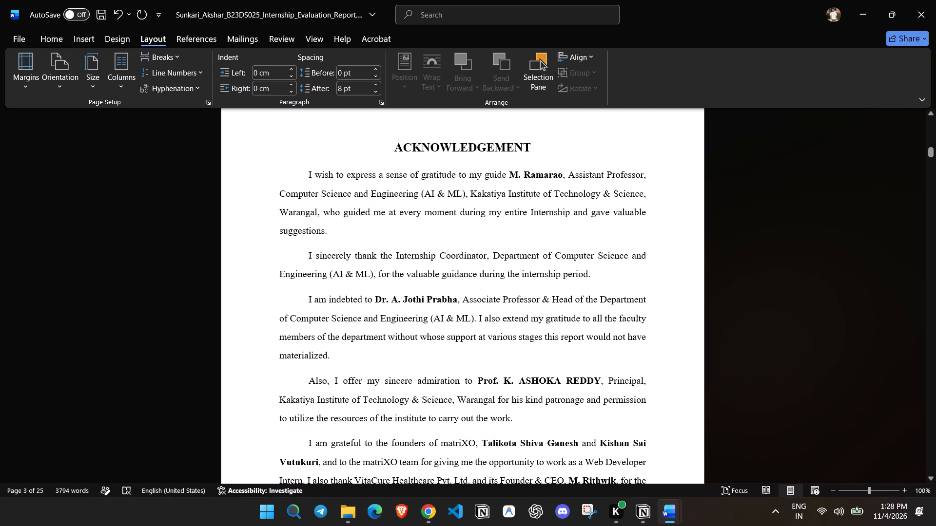
Insert the coordinator's initial and name after "Internship Coordinator" in the second acknowledgement paragraph.
click(487, 254)
key(space)
key(shift+t)
key(period)
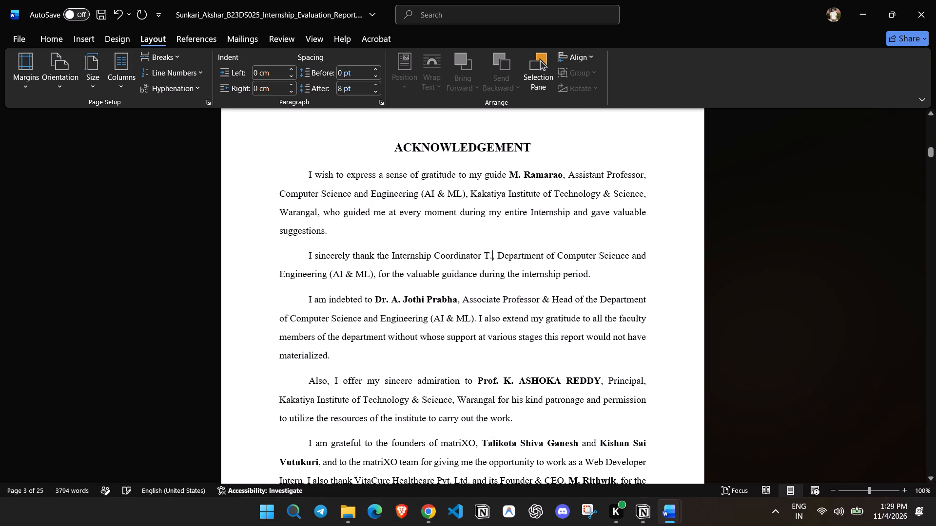
key(shift+space)
text(Sw)
key(r)
text(th)
key(a)
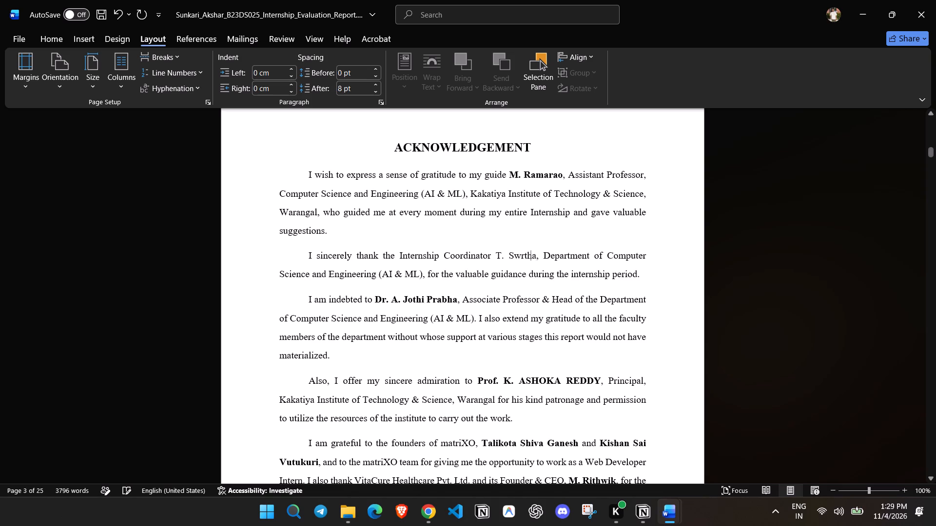
click(525, 258)
key(BackSpace)
key(e)
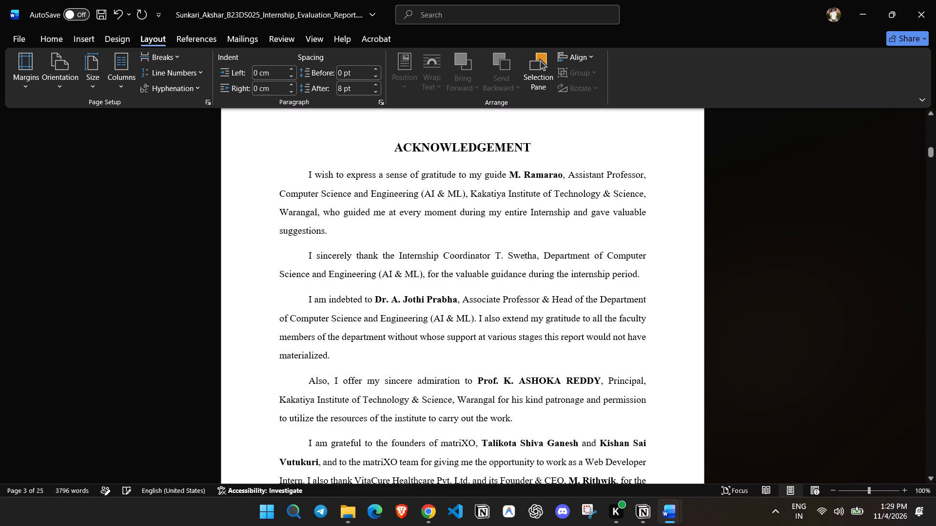
Add the title "Assistant Professor," between the Internship Coordinator's name and the department.
click(538, 253)
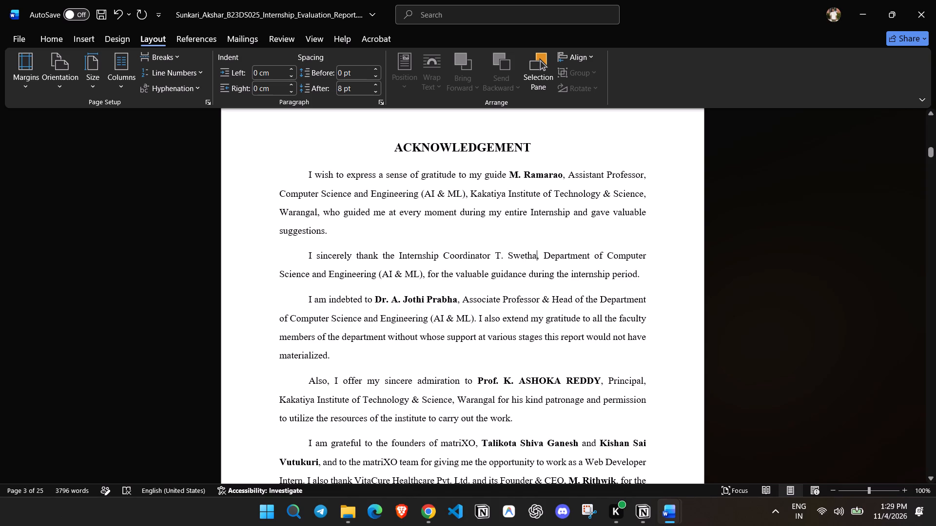
click(540, 257)
key(shift+space)
key(shift+a)
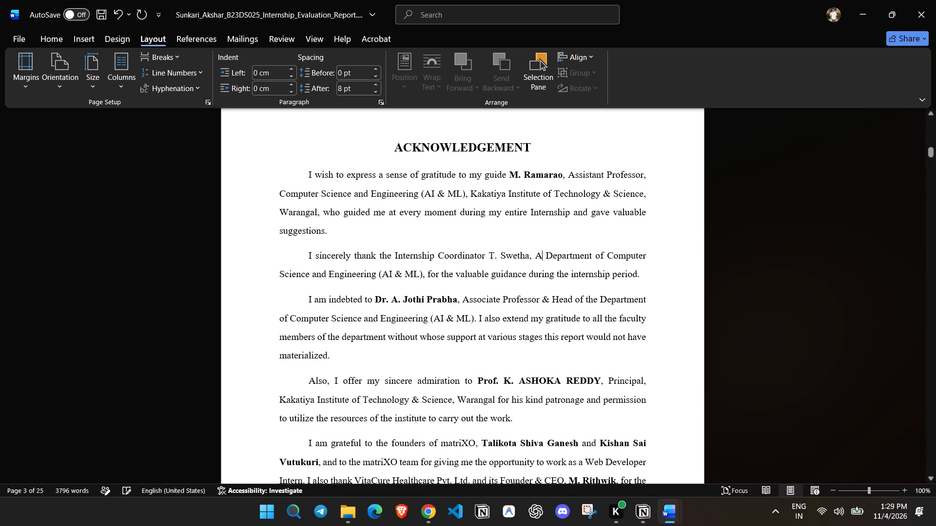
text(ssistant)
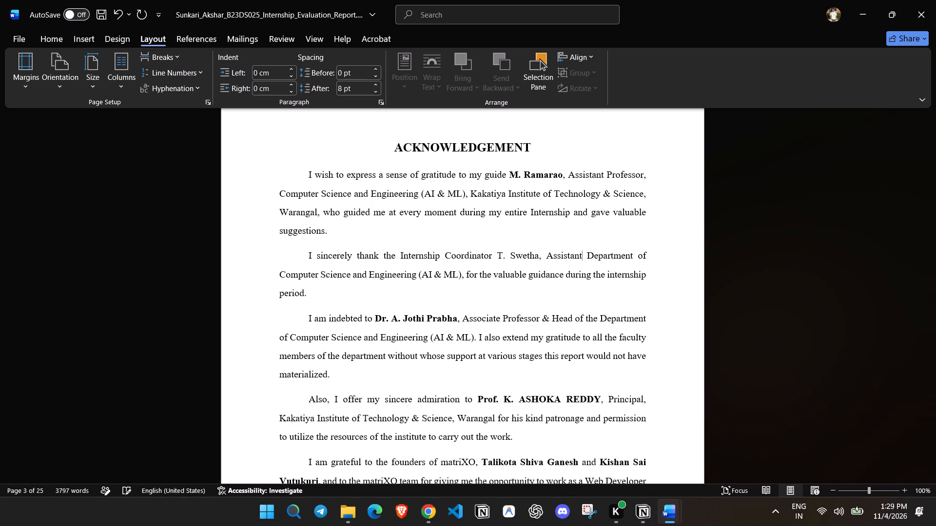
key(space)
key(BackSpace)
key(space)
text(Prf)
key(BackSpace)
text(ofessor)
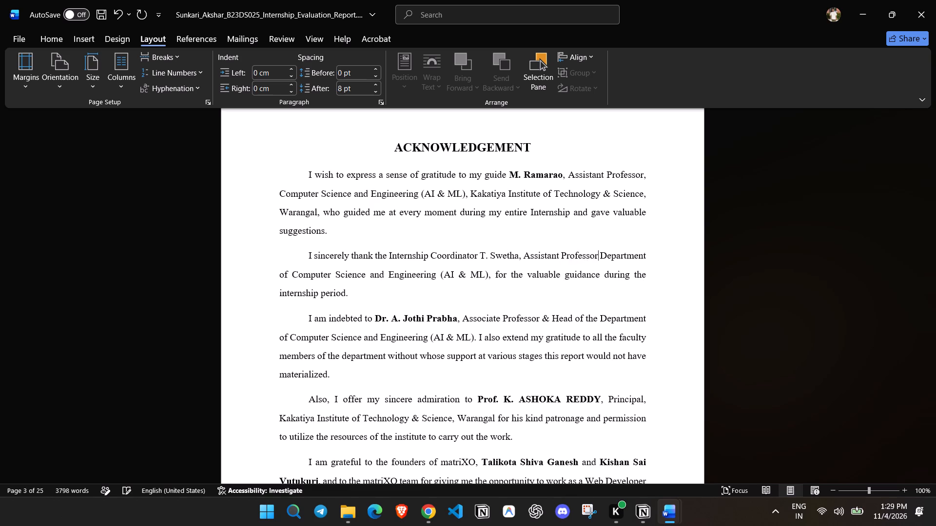
key(comma)
Make the Internship Coordinator's name bold in the acknowledgement.
drag(507, 254, 544, 253)
key(ctrl+b)
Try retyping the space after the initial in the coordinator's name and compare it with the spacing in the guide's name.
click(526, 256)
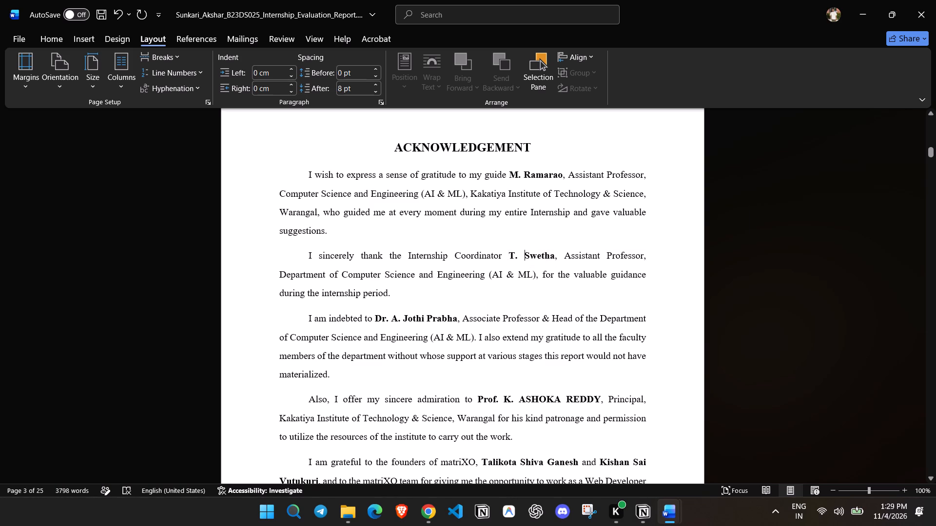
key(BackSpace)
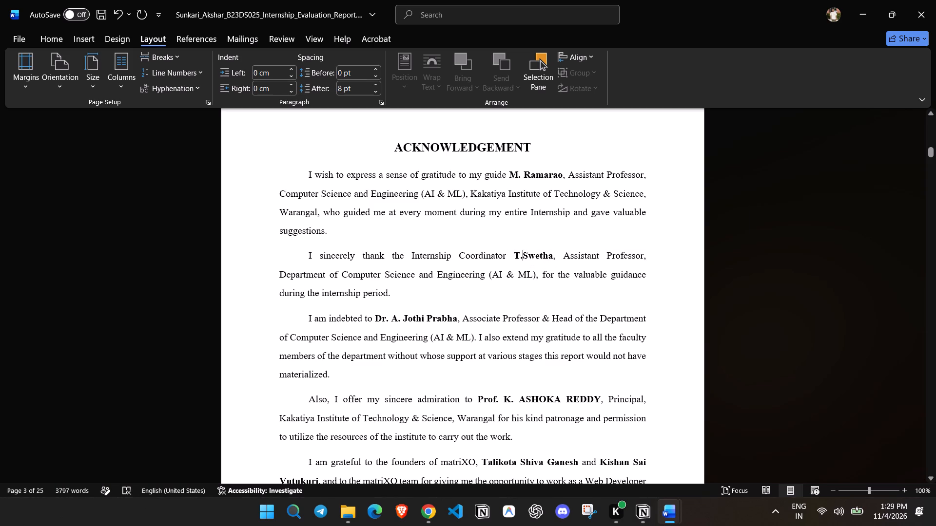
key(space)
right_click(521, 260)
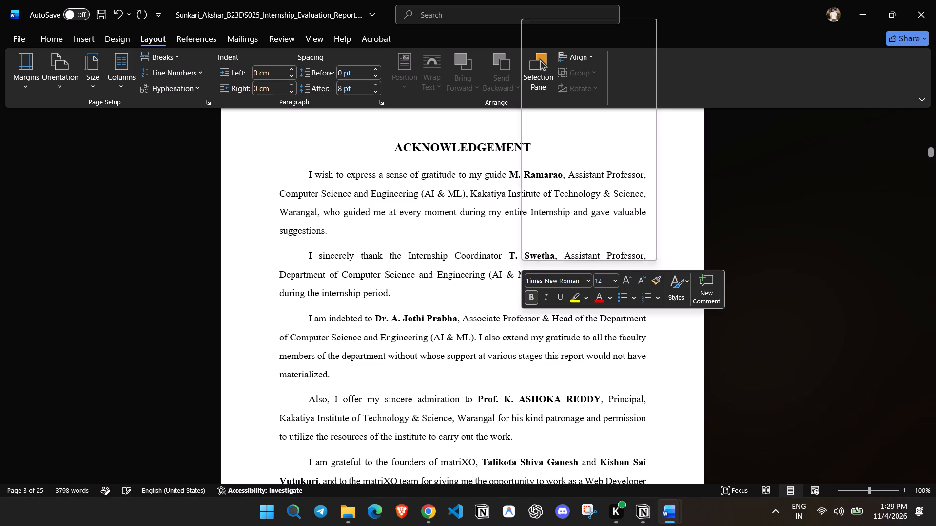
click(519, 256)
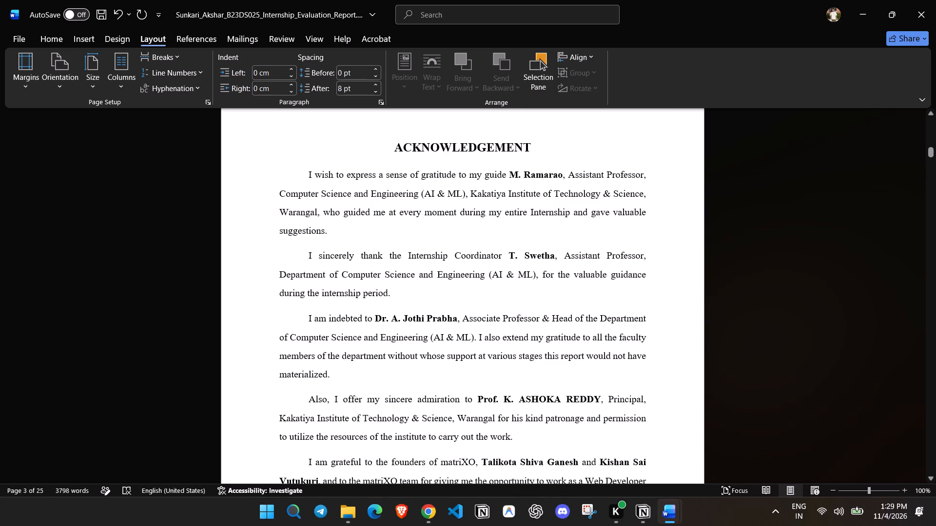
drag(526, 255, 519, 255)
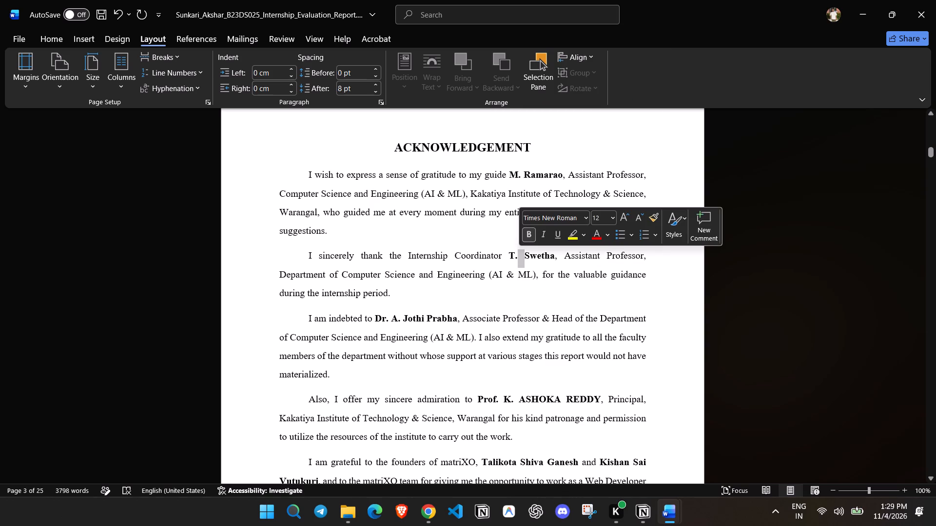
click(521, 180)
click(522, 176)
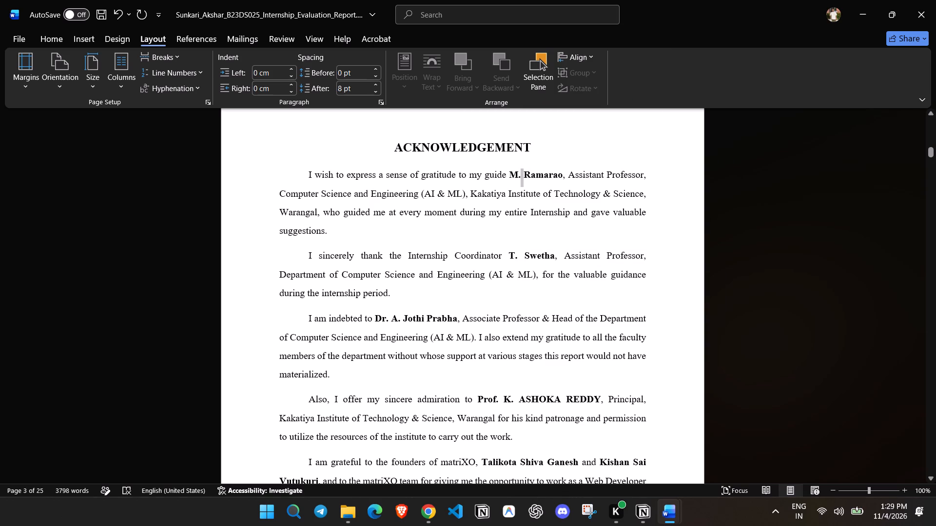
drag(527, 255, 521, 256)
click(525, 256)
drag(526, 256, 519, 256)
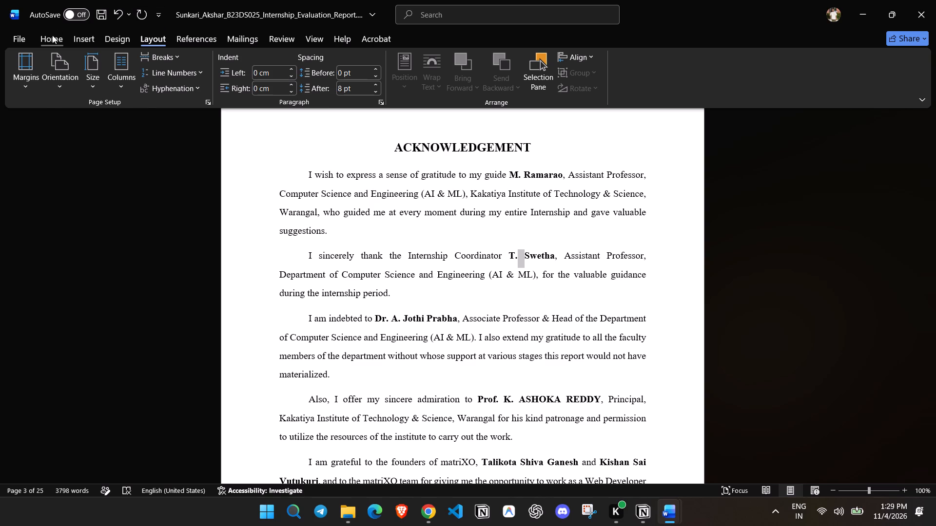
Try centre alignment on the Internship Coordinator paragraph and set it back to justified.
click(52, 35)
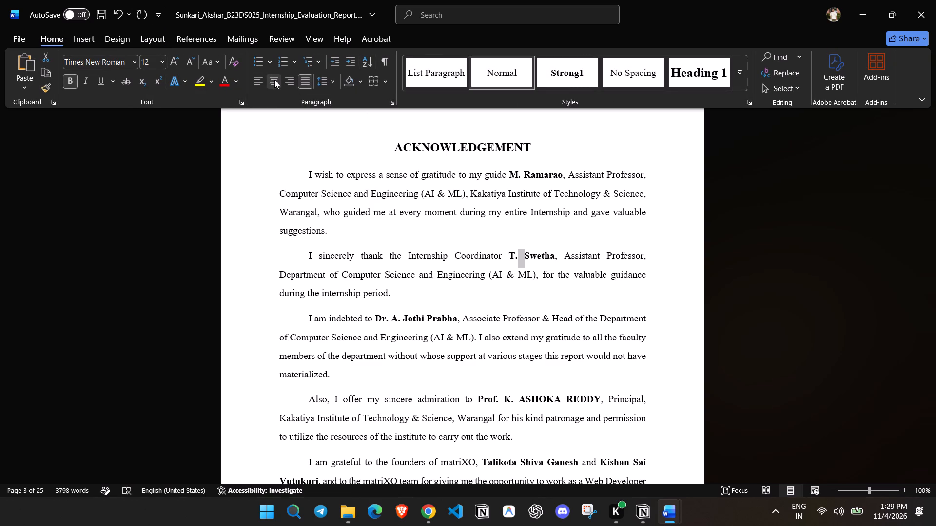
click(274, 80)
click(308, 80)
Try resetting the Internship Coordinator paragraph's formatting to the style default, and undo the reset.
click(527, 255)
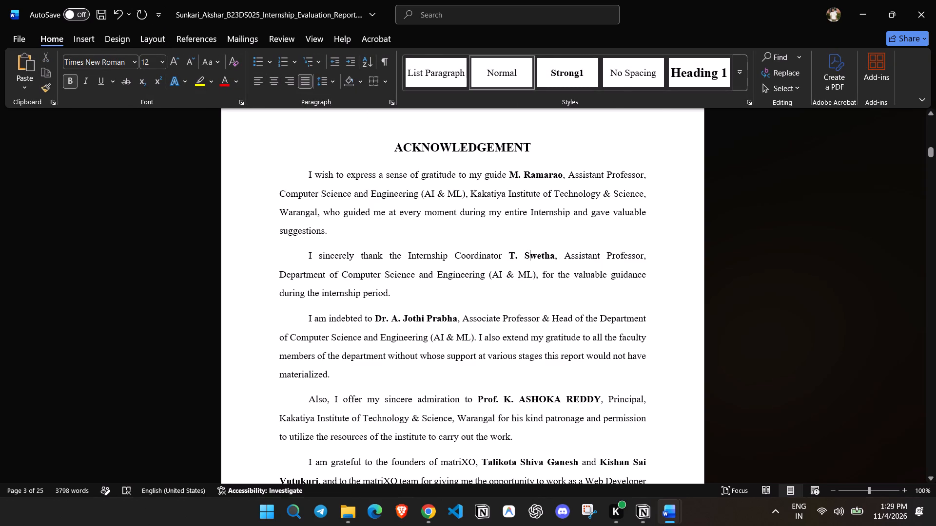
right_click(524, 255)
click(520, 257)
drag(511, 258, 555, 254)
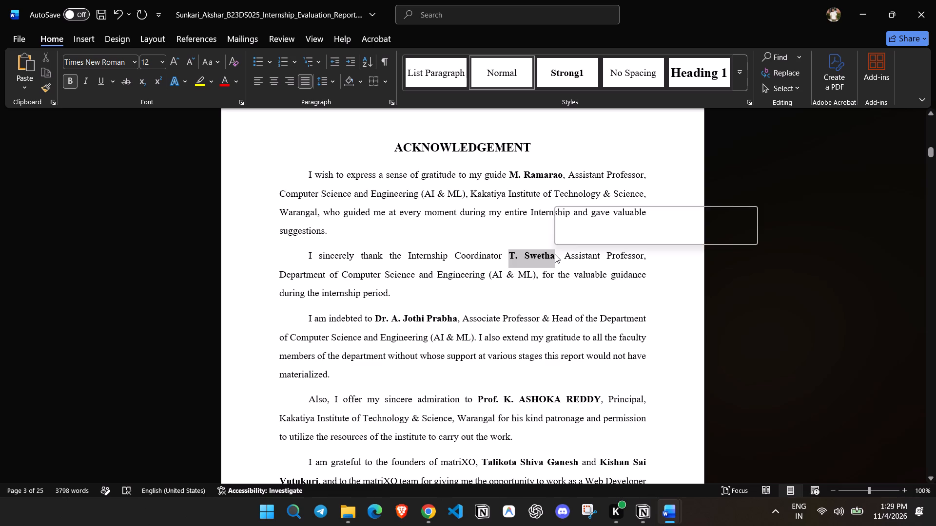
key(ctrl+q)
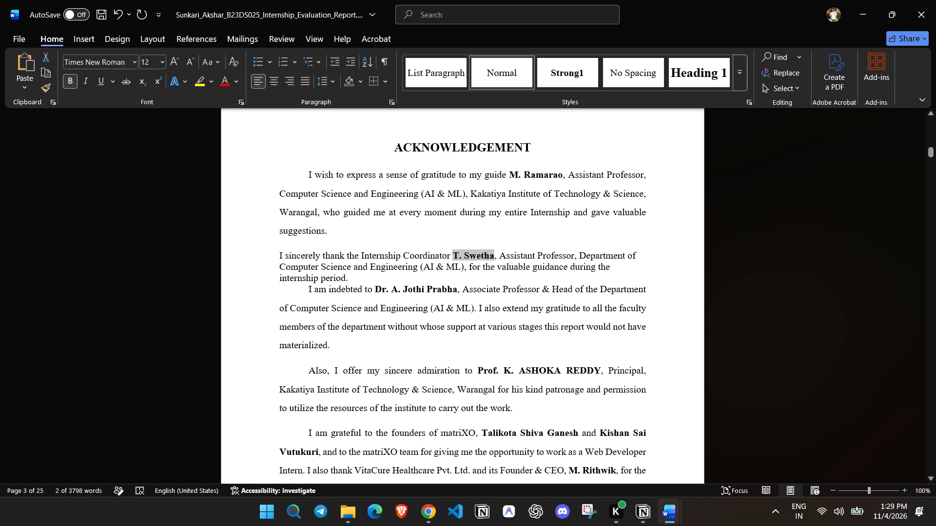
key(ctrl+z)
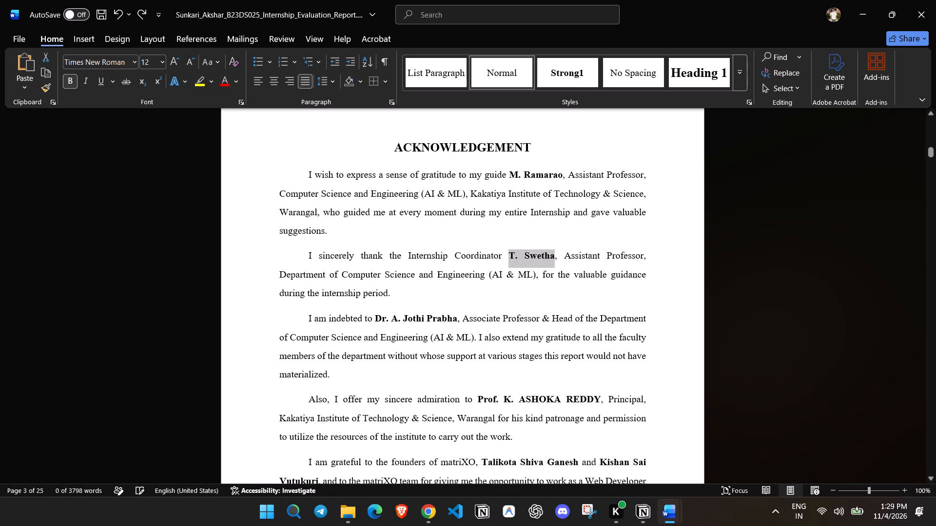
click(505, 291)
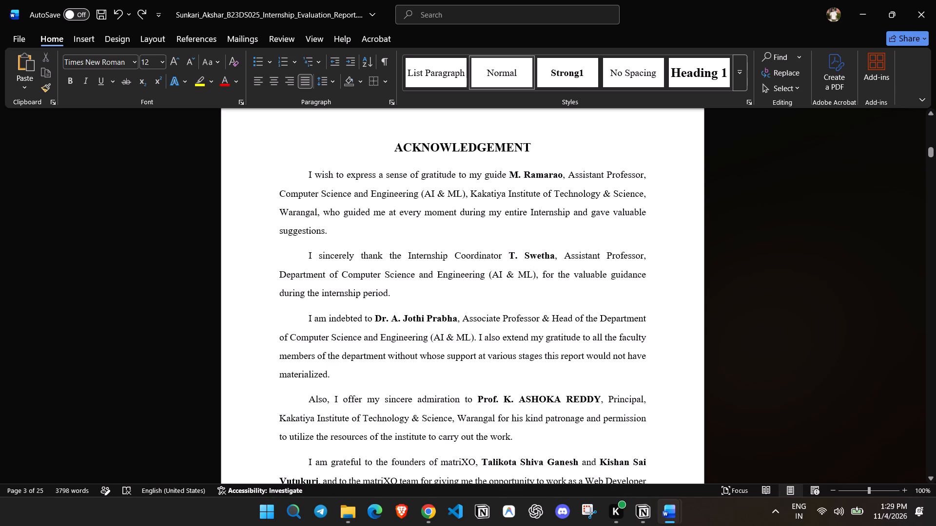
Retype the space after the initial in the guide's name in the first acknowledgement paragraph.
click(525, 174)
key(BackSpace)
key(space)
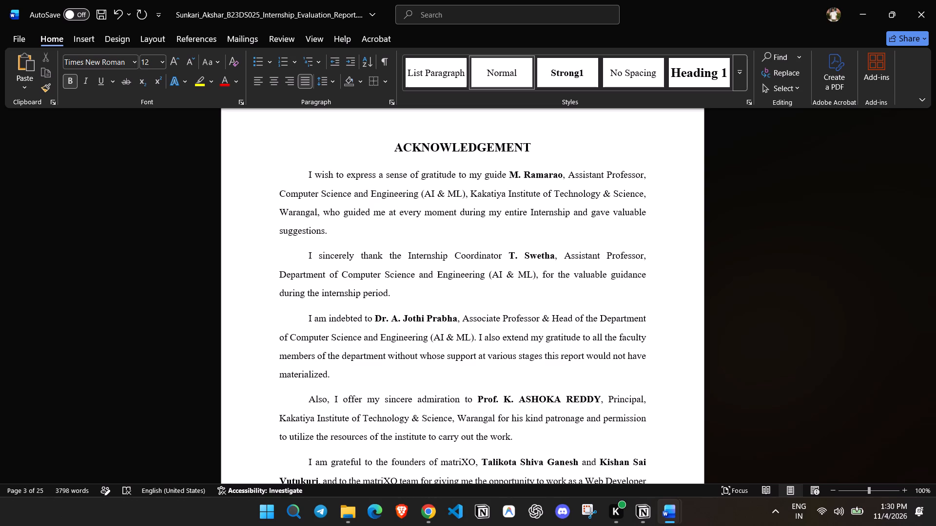
Review the rest of the acknowledgement page and continue to the Contents page.
scroll(692, 302, down, 5)
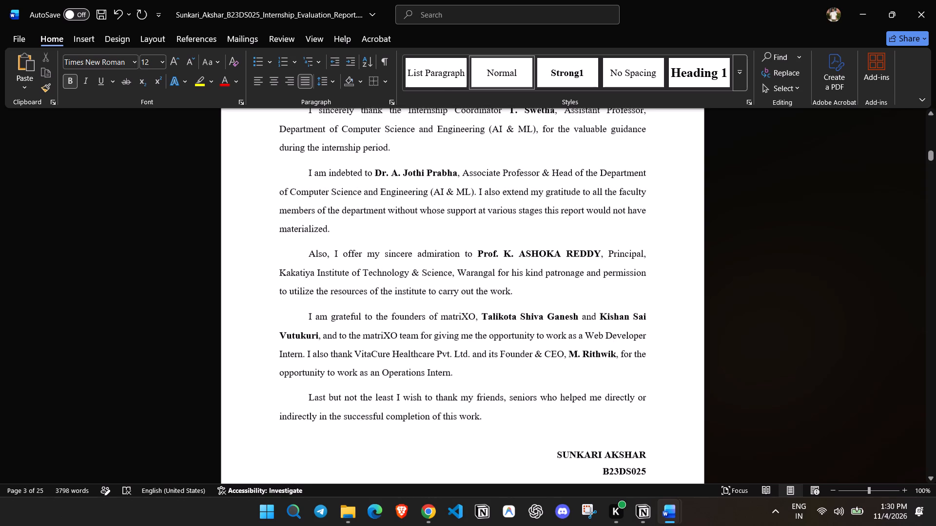
scroll(684, 317, down, 2)
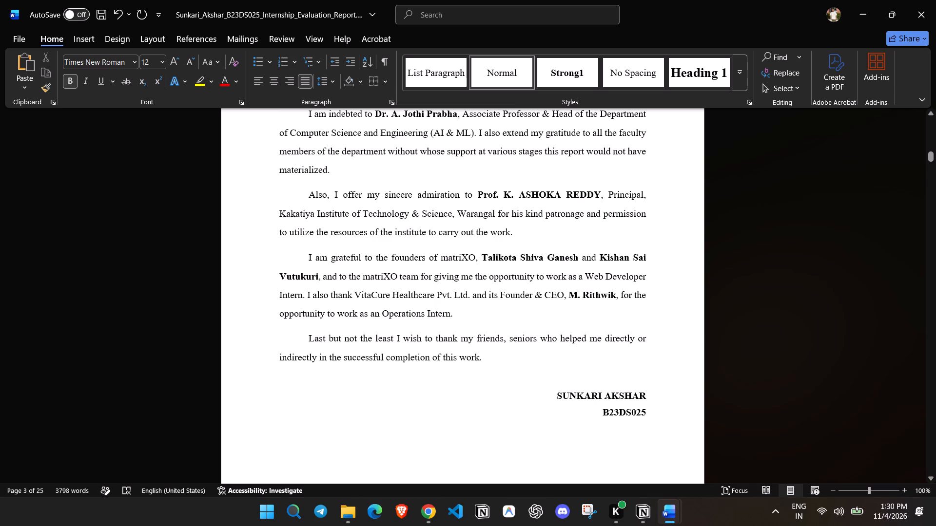
scroll(473, 290, down, 11)
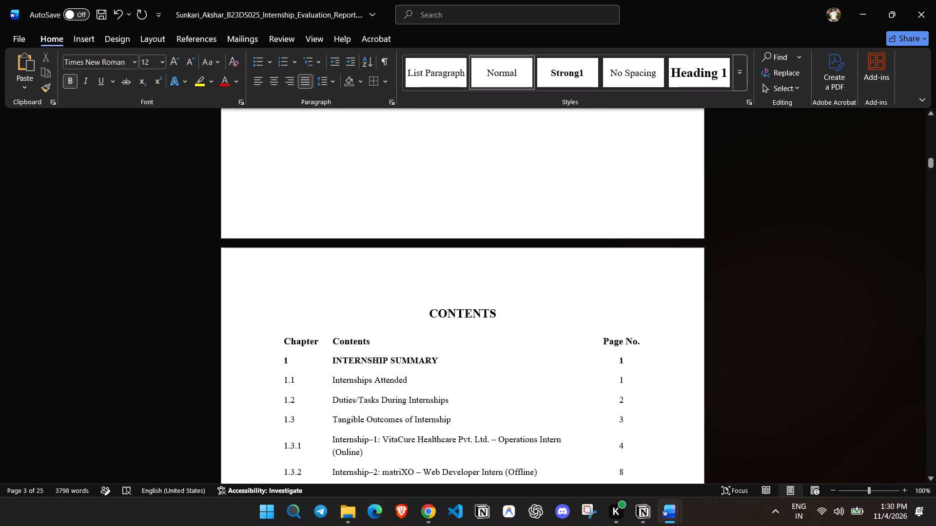
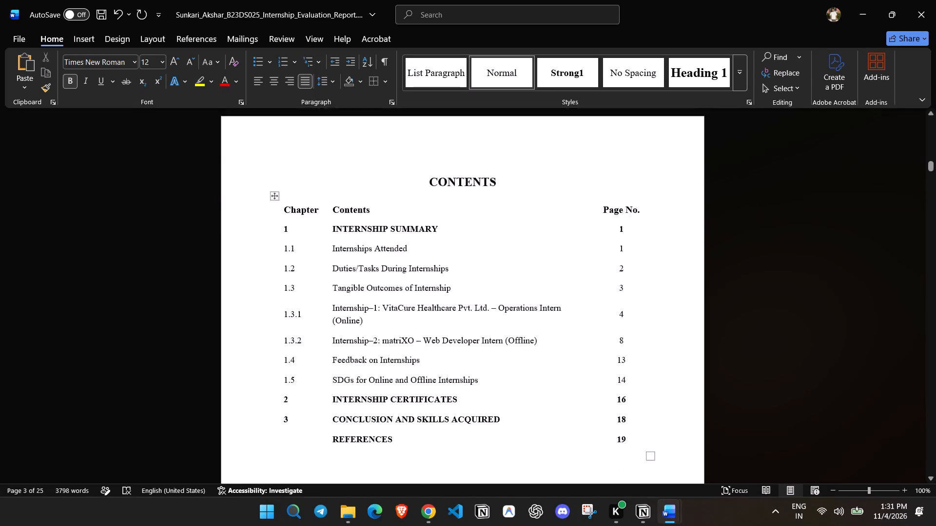
Save the internship evaluation report with its current changes.
scroll(575, 301, down, 2)
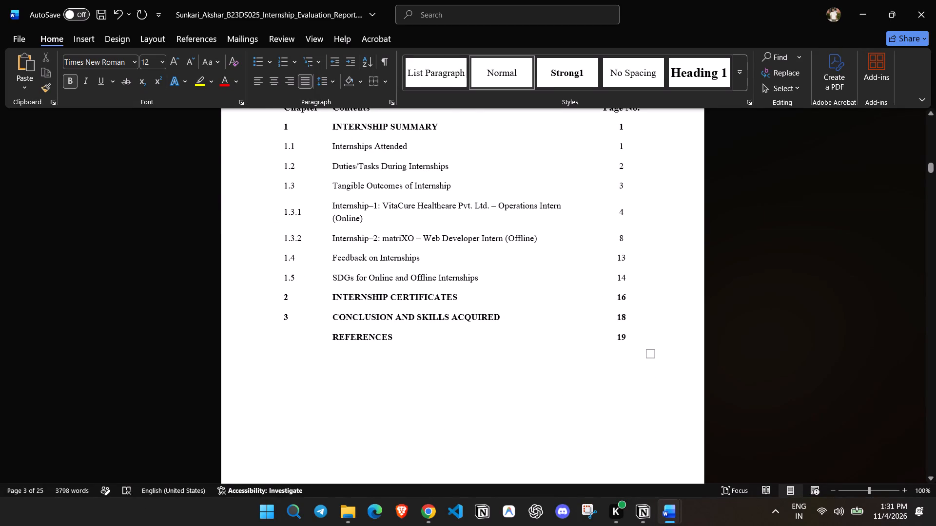
key(ctrl+s)
Bring up the open Notion window and close it.
click(646, 515)
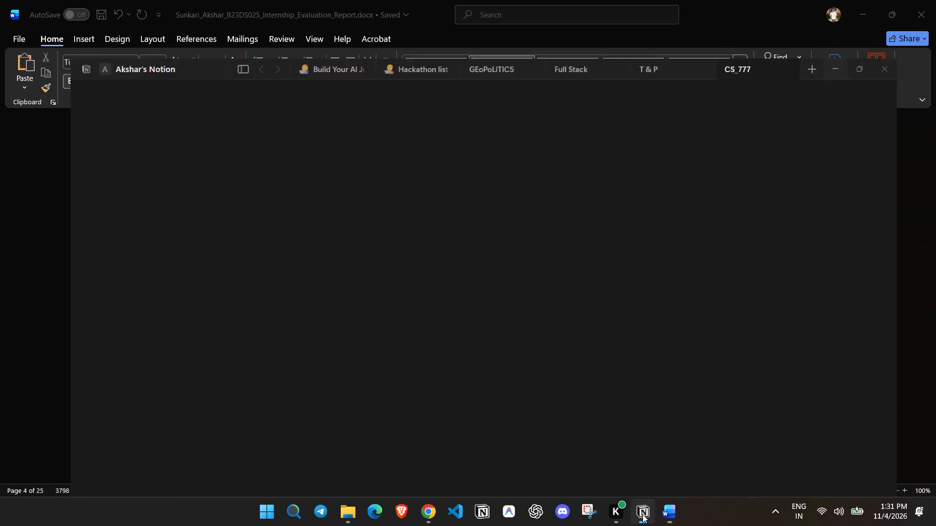
click(935, 0)
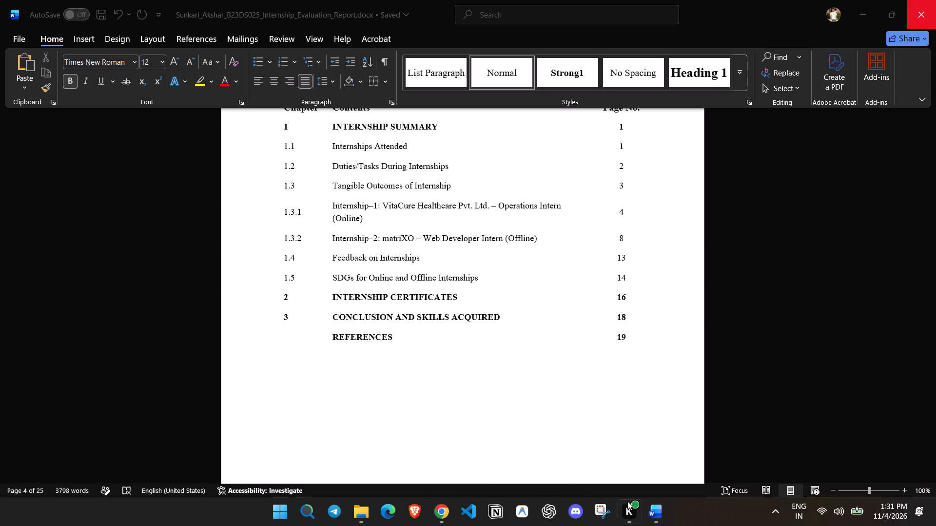
Minimise the Word report and the Chrome window to get to the axr_res folder in File Explorer.
click(858, 0)
click(863, 0)
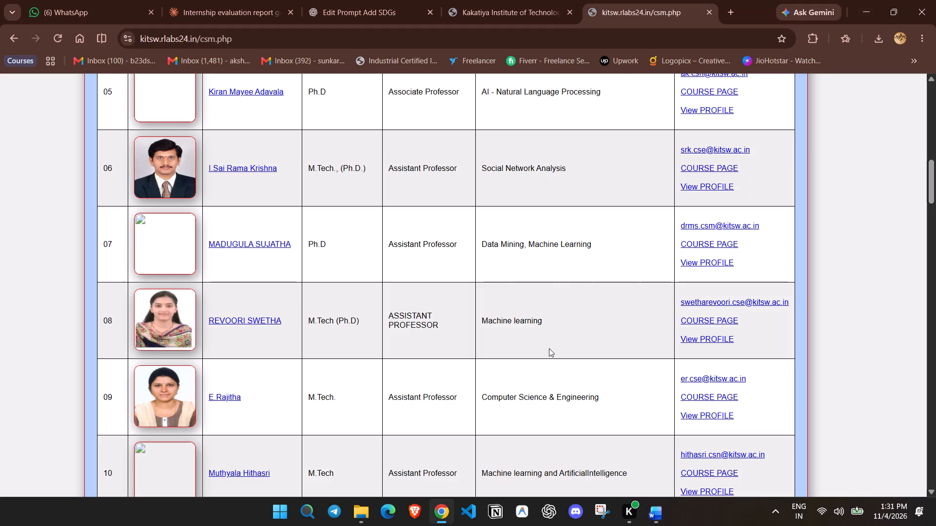
click(867, 0)
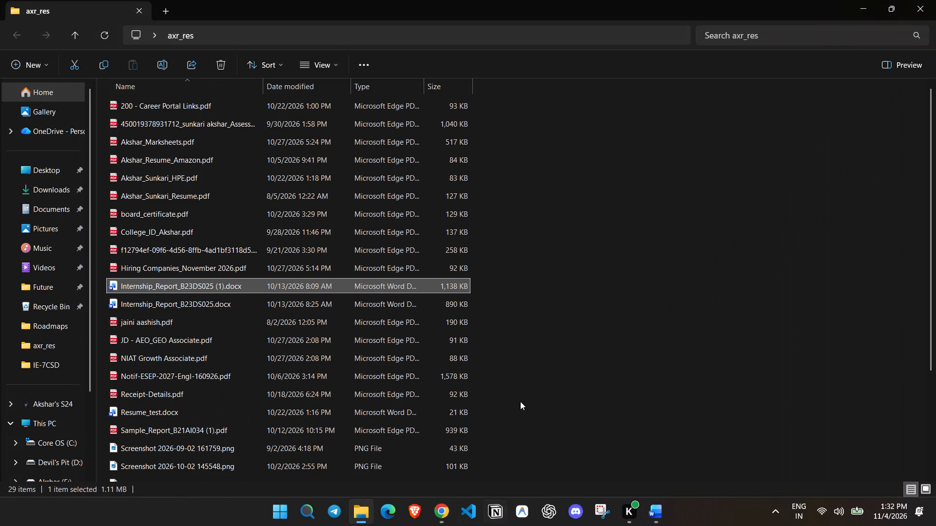